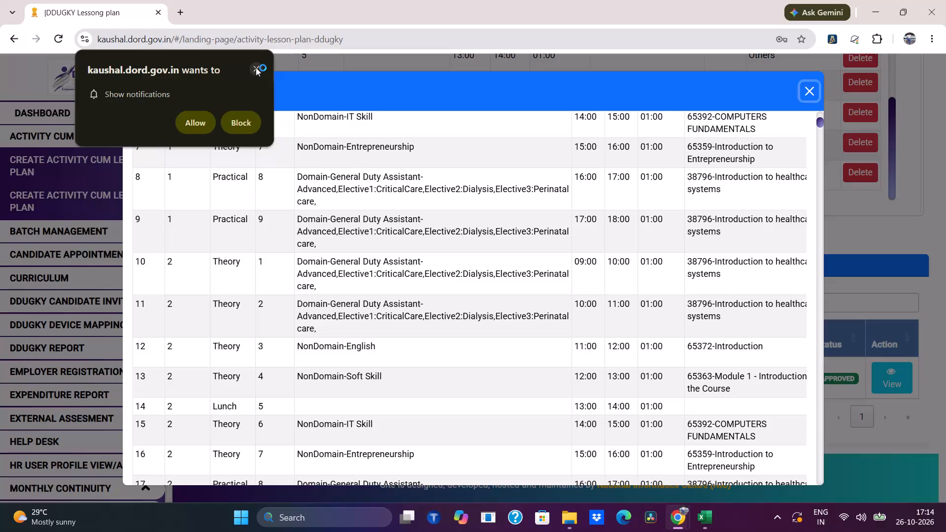
Close the lesson plan details window and dismiss the site's notification request.
{"action": "left_click", "coordinate": [256, 67]}
{"action": "scroll", "coordinate": [552, 277], "scroll_direction": "down", "scroll_amount": 3}
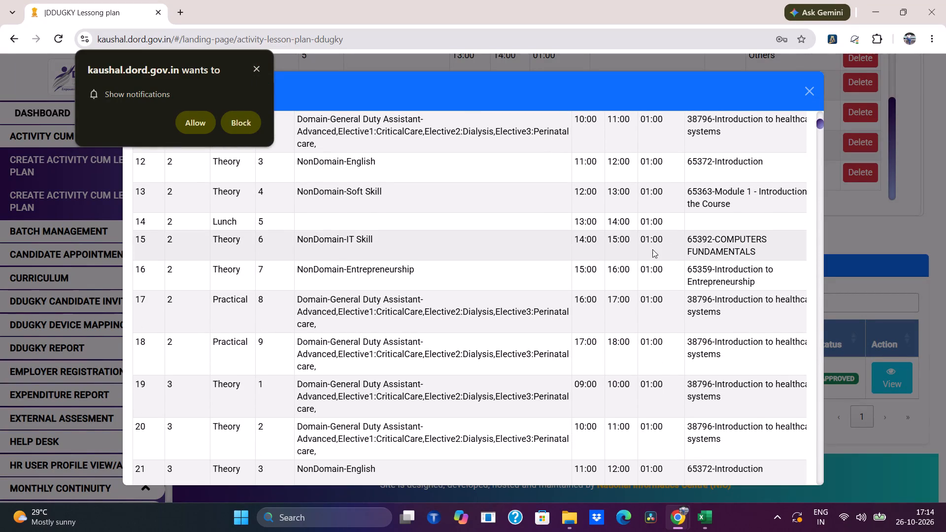
{"action": "left_click", "coordinate": [804, 92]}
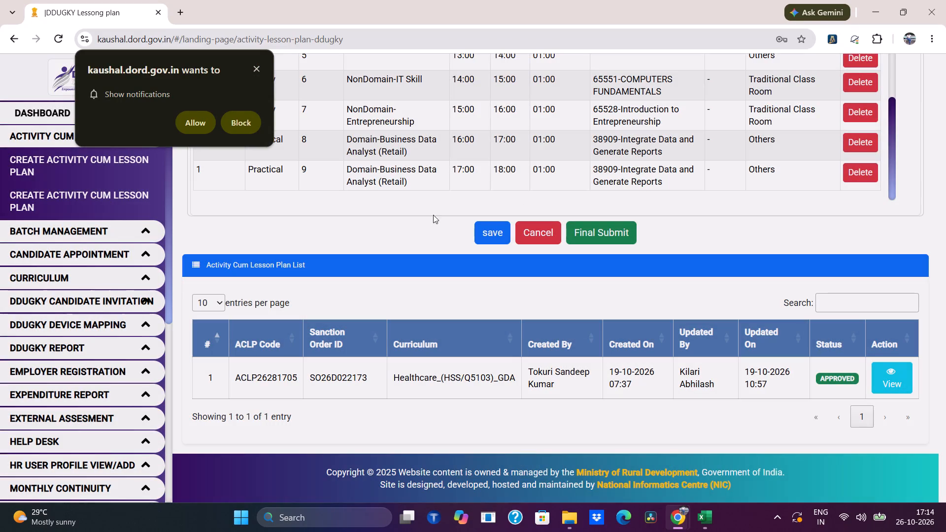
{"action": "left_click", "coordinate": [258, 71]}
{"action": "left_click", "coordinate": [258, 71]}
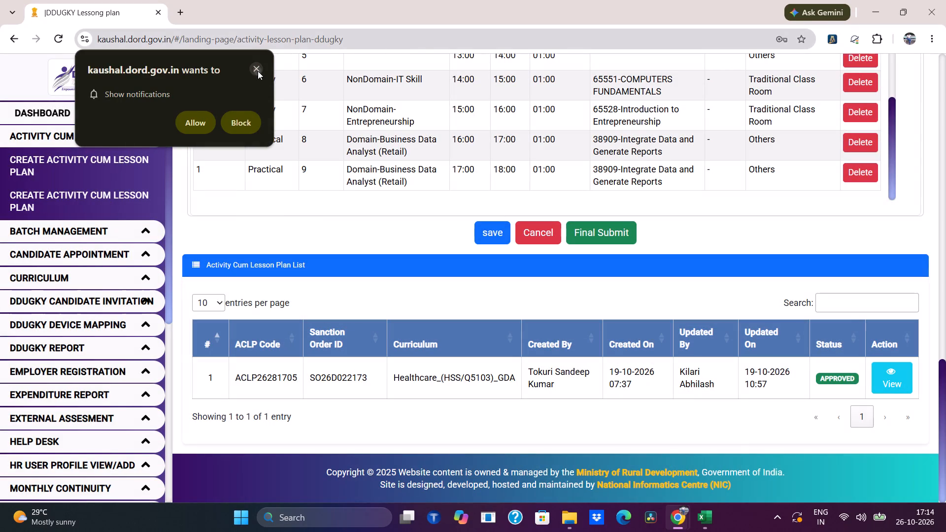
In the day-wise sessions plan, enter training day 3, training type Theory and period 1.
{"action": "scroll", "coordinate": [611, 177], "scroll_direction": "up", "scroll_amount": 3}
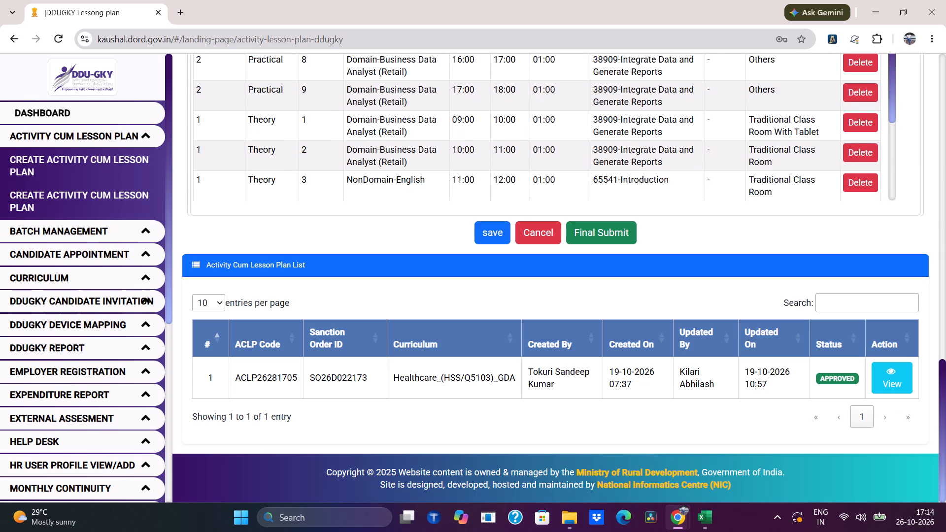
{"action": "scroll", "coordinate": [611, 177], "scroll_direction": "up", "scroll_amount": 6}
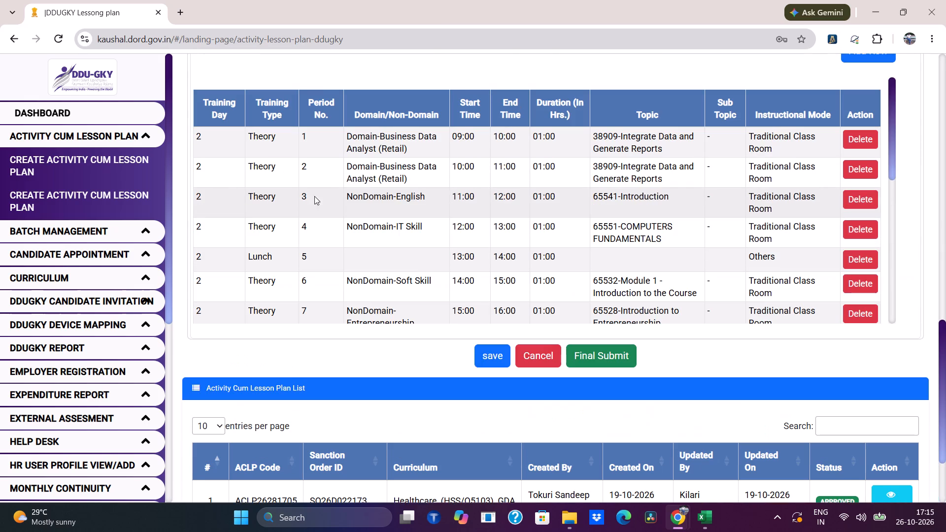
{"action": "scroll", "coordinate": [495, 210], "scroll_direction": "up", "scroll_amount": 2}
{"action": "scroll", "coordinate": [325, 223], "scroll_direction": "up", "scroll_amount": 2}
{"action": "left_click", "coordinate": [250, 176]}
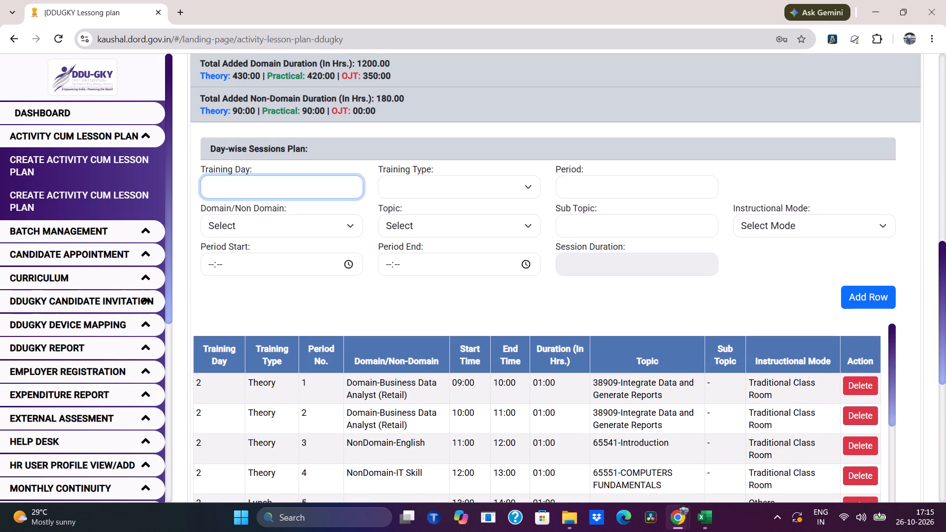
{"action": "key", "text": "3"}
{"action": "left_click", "coordinate": [415, 186]}
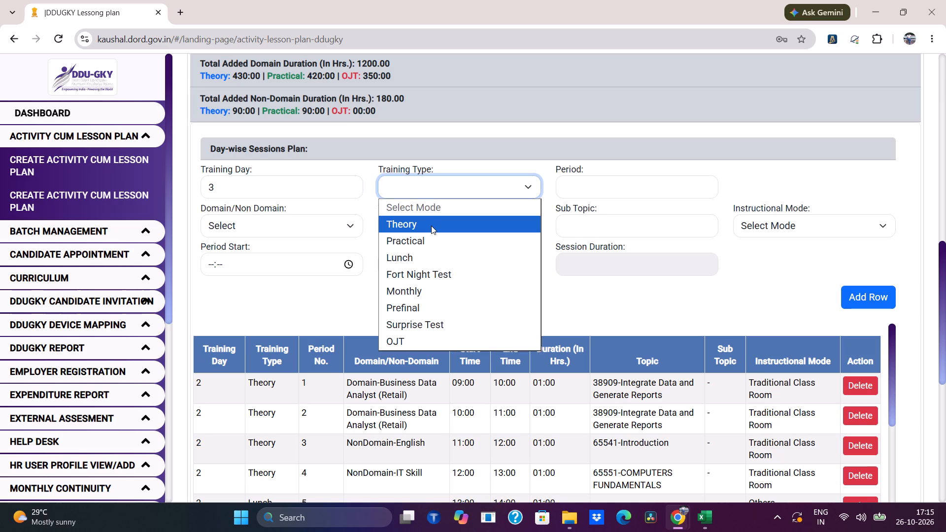
{"action": "left_click", "coordinate": [431, 226]}
{"action": "left_click", "coordinate": [600, 185]}
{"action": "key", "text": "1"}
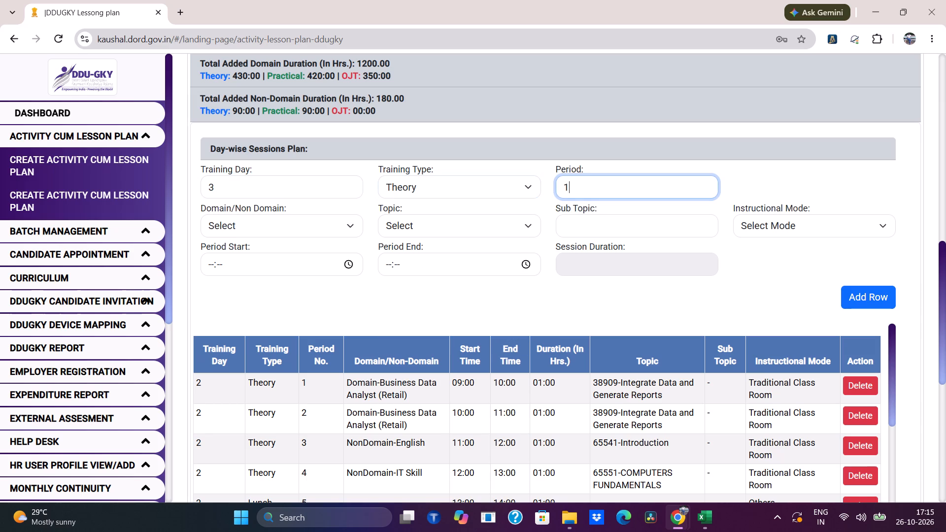
Review the existing session rows for days 1 and 2 and the available domain options.
{"action": "scroll", "coordinate": [481, 422], "scroll_direction": "down", "scroll_amount": 4}
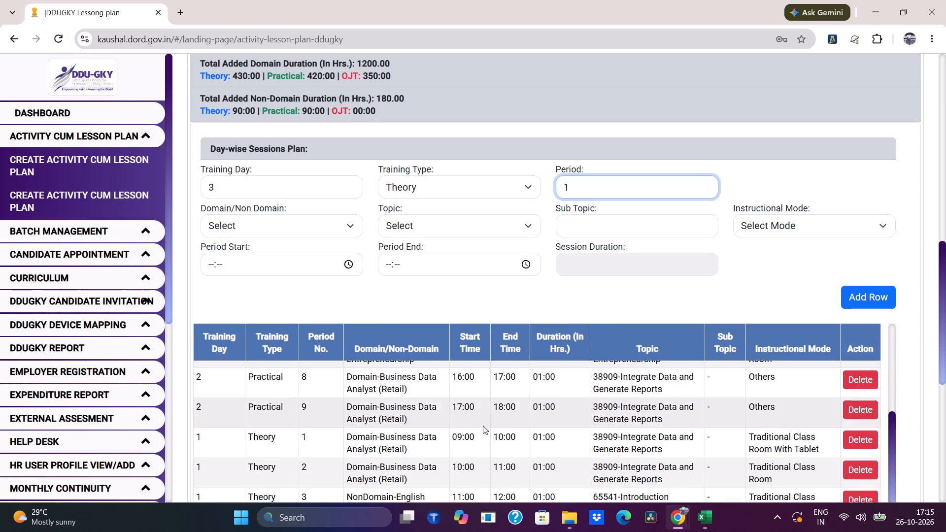
{"action": "scroll", "coordinate": [483, 426], "scroll_direction": "down", "scroll_amount": 12}
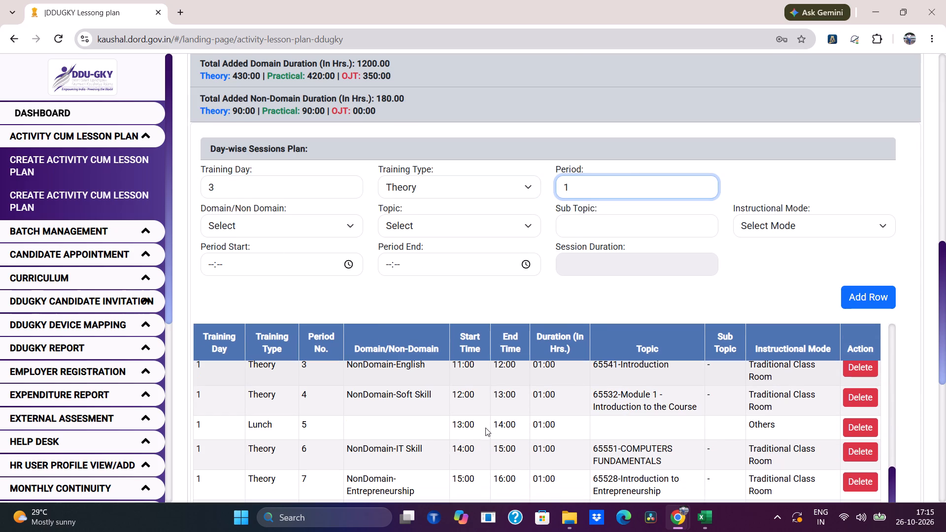
{"action": "scroll", "coordinate": [423, 438], "scroll_direction": "down", "scroll_amount": 6}
{"action": "scroll", "coordinate": [423, 429], "scroll_direction": "up", "scroll_amount": 7}
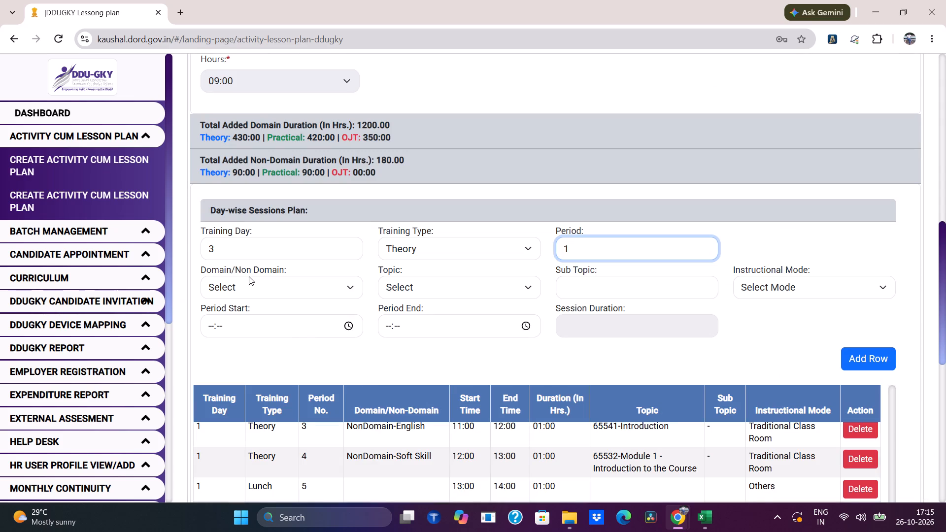
{"action": "left_click", "coordinate": [251, 275]}
{"action": "left_click_drag", "start_coordinate": [241, 284], "coordinate": [246, 290]}
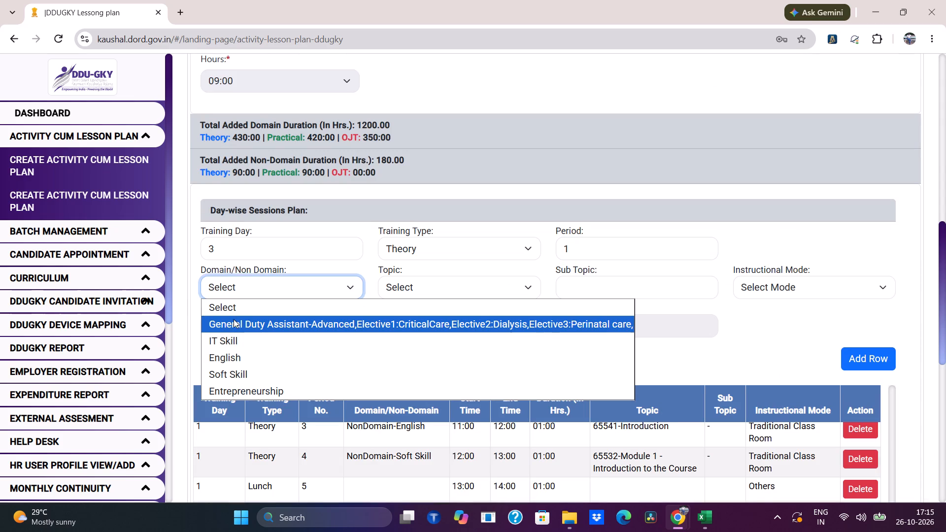
{"action": "left_click", "coordinate": [278, 260]}
Select sanction order SO26D022174 and ACLP code ACLP26281983 for the lesson planner.
{"action": "scroll", "coordinate": [278, 260], "scroll_direction": "up", "scroll_amount": 3}
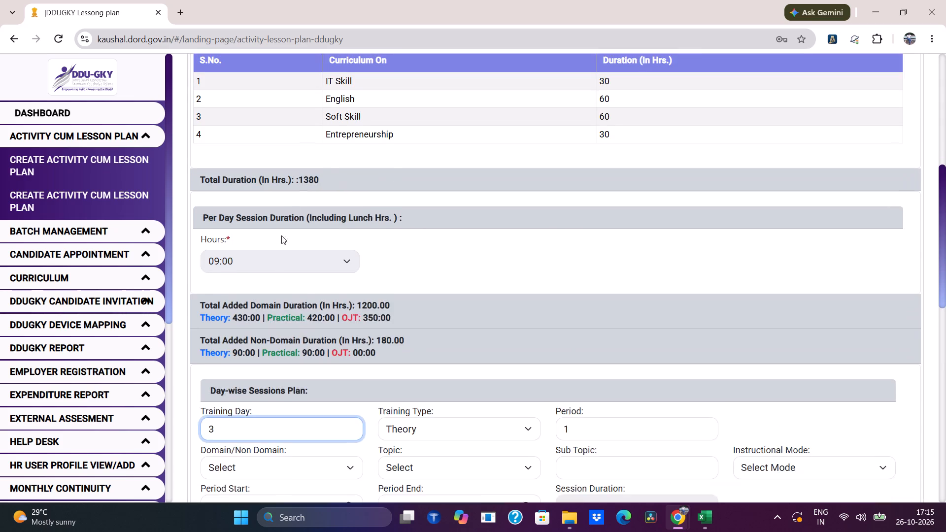
{"action": "scroll", "coordinate": [289, 172], "scroll_direction": "up", "scroll_amount": 8}
{"action": "left_click", "coordinate": [289, 172]}
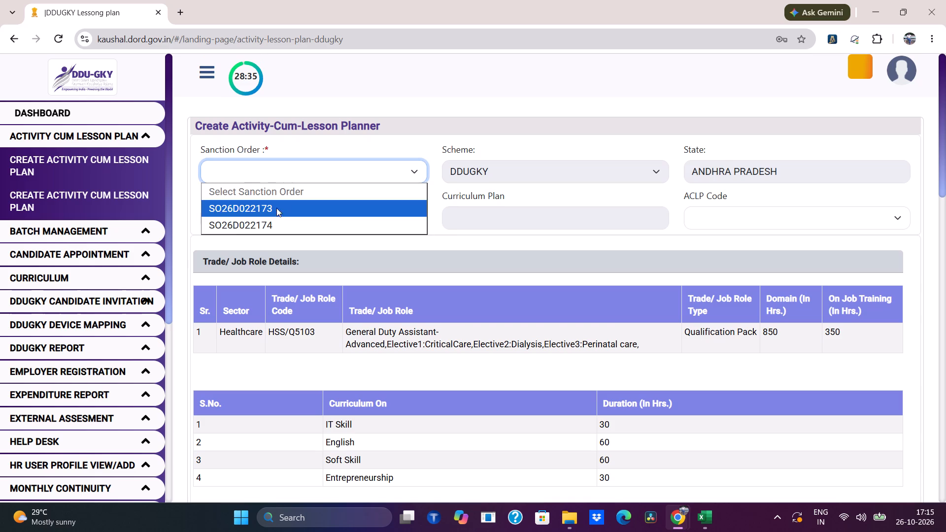
{"action": "left_click", "coordinate": [270, 225]}
{"action": "left_click", "coordinate": [811, 215]}
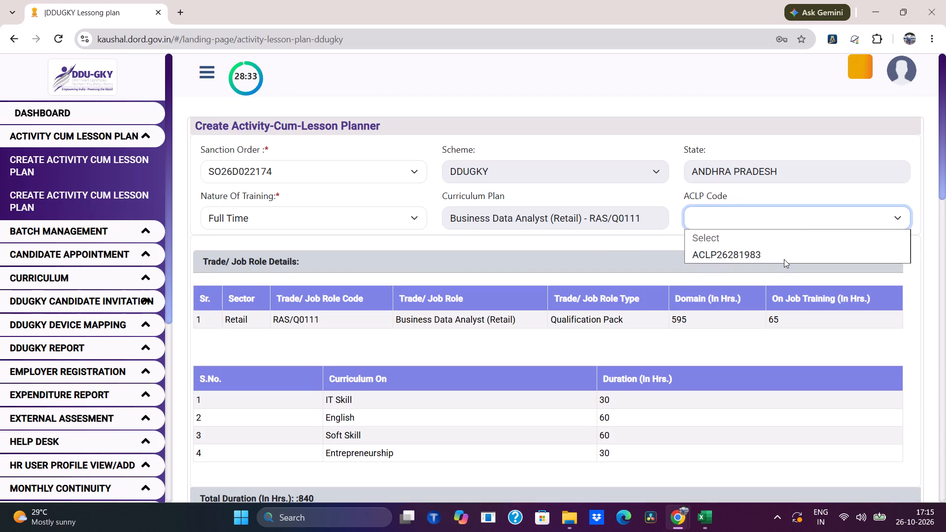
{"action": "left_click", "coordinate": [784, 259]}
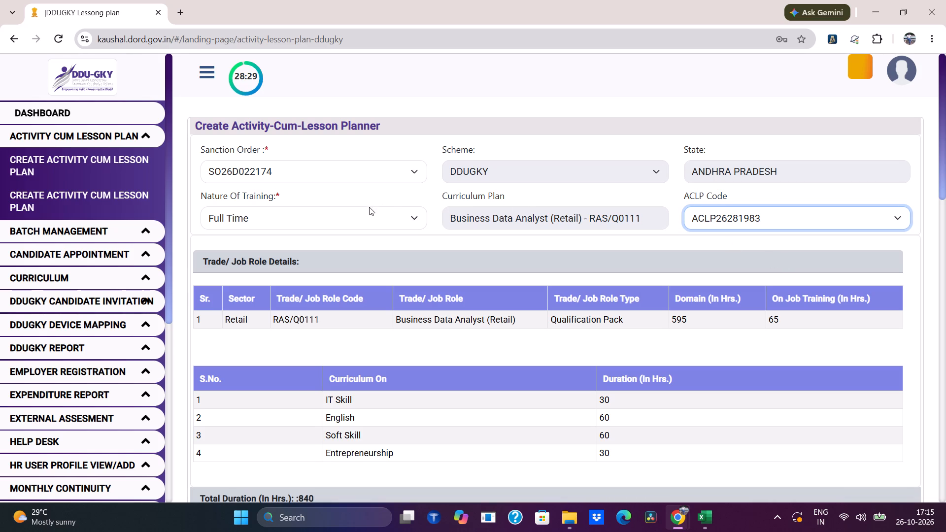
For day 3 period 1, choose Business Data Analyst (Retail), topic Integrate Data and Generate Reports, sub topic "-" and mode Traditional Class Room.
{"action": "scroll", "coordinate": [561, 231], "scroll_direction": "down", "scroll_amount": 8}
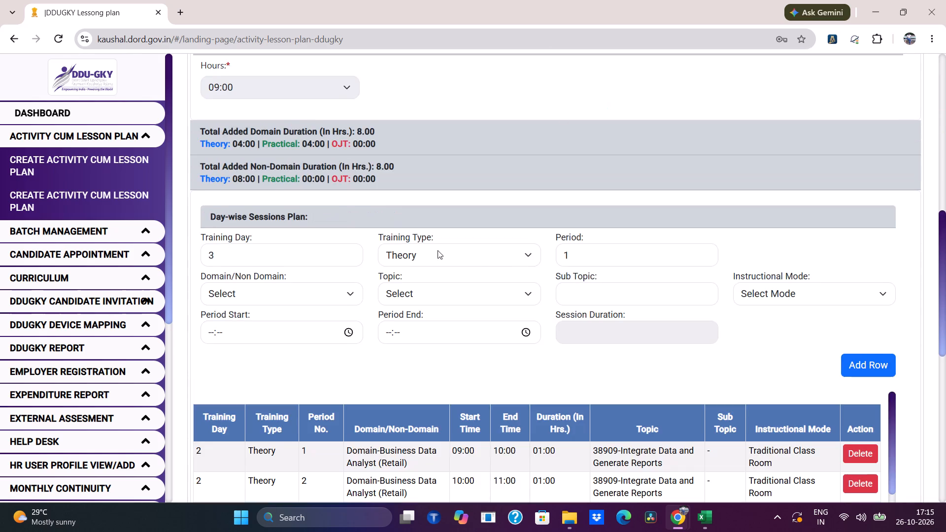
{"action": "scroll", "coordinate": [414, 253], "scroll_direction": "down", "scroll_amount": 4}
{"action": "scroll", "coordinate": [350, 237], "scroll_direction": "up", "scroll_amount": 2}
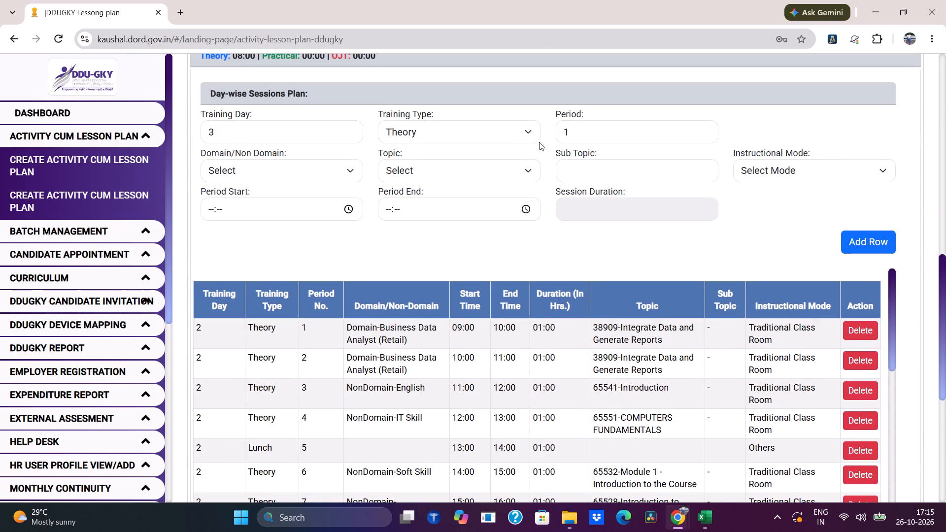
{"action": "left_click", "coordinate": [313, 169]}
{"action": "left_click", "coordinate": [290, 206]}
{"action": "left_click", "coordinate": [405, 180]}
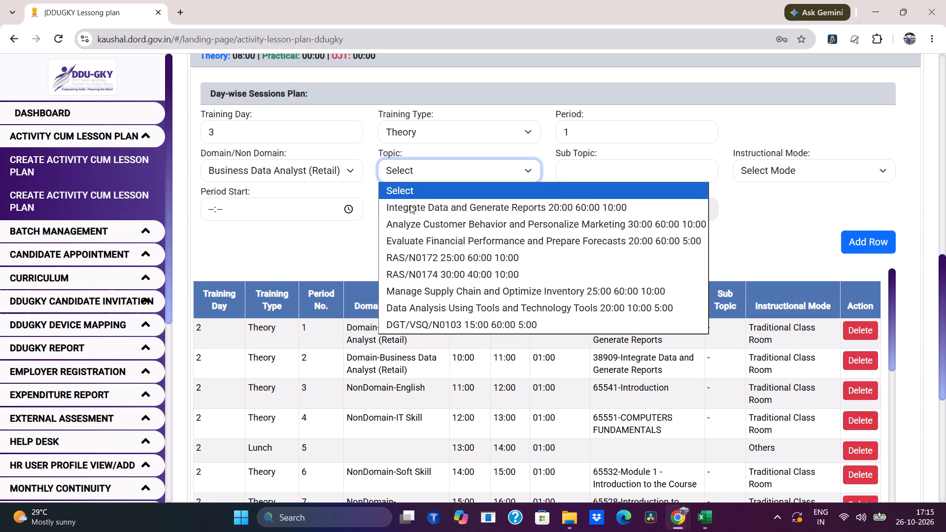
{"action": "left_click", "coordinate": [414, 213]}
{"action": "left_click", "coordinate": [645, 157]}
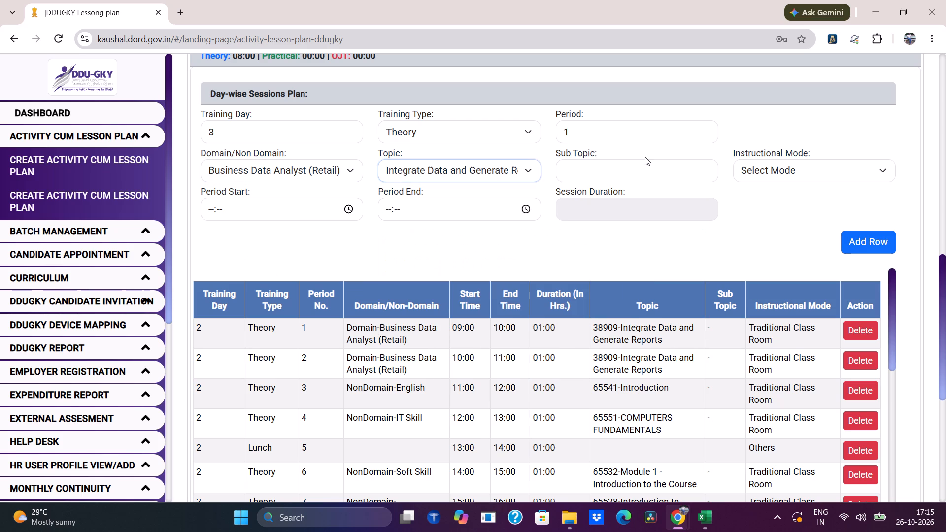
{"action": "left_click", "coordinate": [641, 180]}
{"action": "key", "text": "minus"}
{"action": "key", "text": "Tab"}
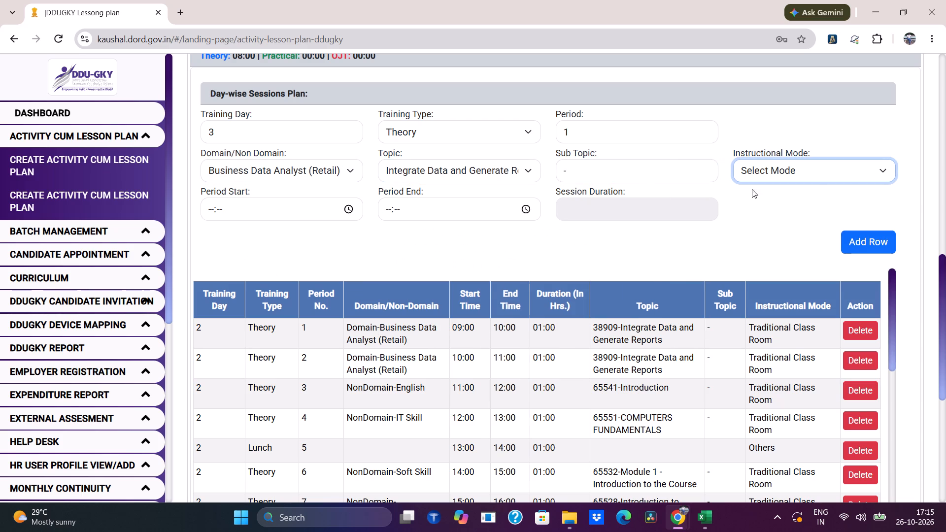
{"action": "left_click", "coordinate": [872, 173]}
{"action": "left_click", "coordinate": [803, 201]}
Set the period from 09:00 to 10:00 and add the day 3 period 1 session row.
{"action": "left_click", "coordinate": [248, 207]}
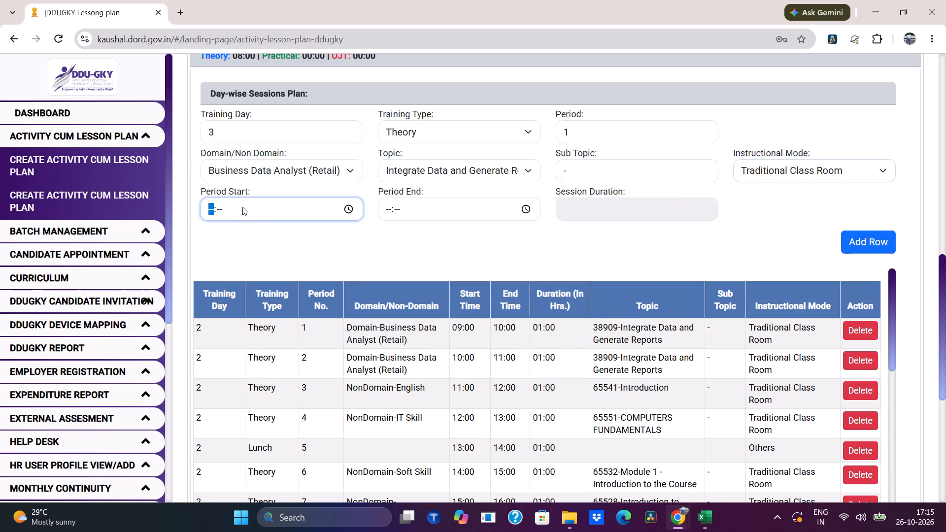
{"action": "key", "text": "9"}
{"action": "key", "text": "Tab"}
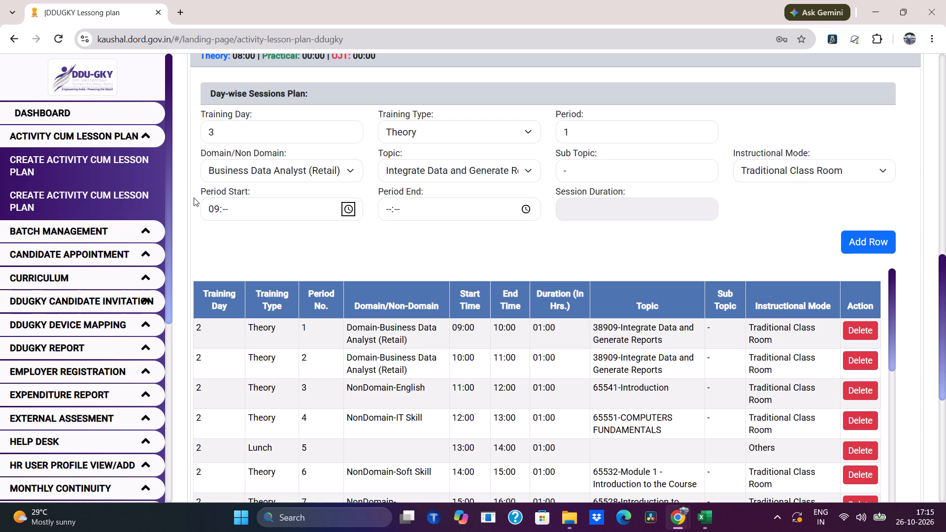
{"action": "left_click", "coordinate": [218, 210]}
{"action": "left_click", "coordinate": [235, 213]}
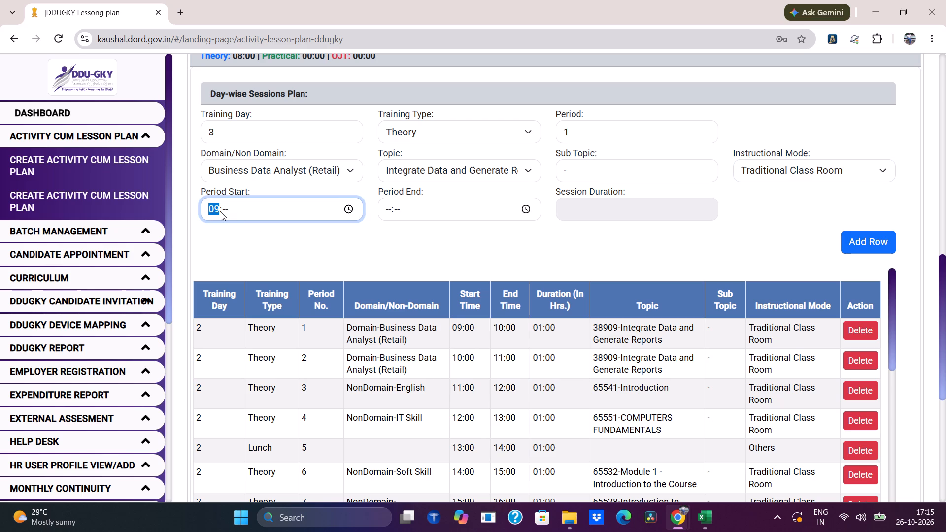
{"action": "left_click", "coordinate": [221, 212]}
{"action": "left_click", "coordinate": [226, 208]}
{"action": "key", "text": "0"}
{"action": "key", "text": "Tab"}
{"action": "key", "text": "Tab"}
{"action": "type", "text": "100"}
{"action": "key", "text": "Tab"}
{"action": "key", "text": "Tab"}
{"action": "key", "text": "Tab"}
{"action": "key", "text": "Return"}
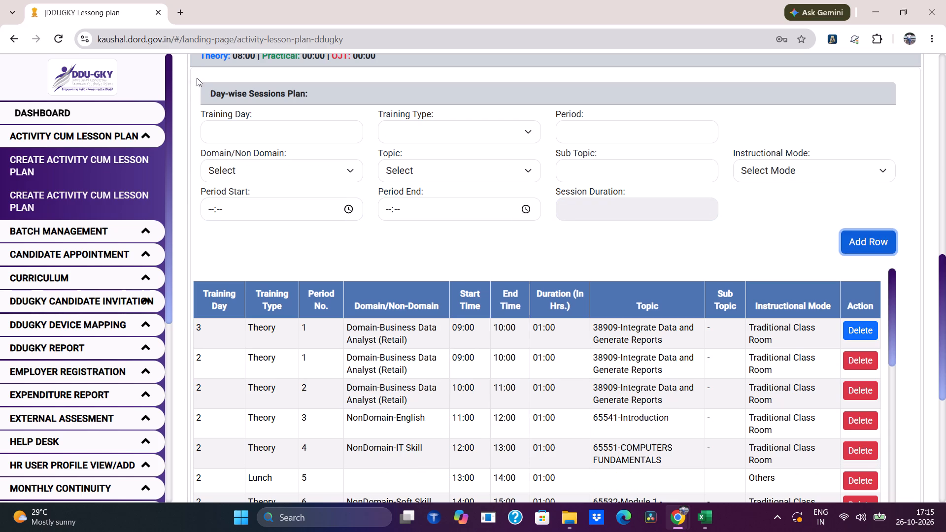
Begin another session entry with training day 3, training type Theory and period 2.
{"action": "left_click", "coordinate": [272, 132]}
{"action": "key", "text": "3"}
{"action": "key", "text": "Tab"}
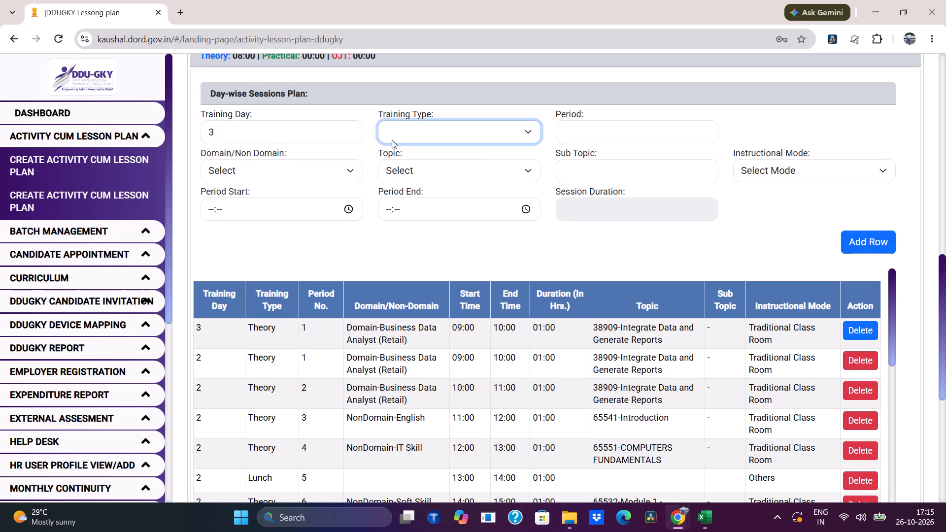
{"action": "left_click", "coordinate": [418, 140]}
{"action": "left_click", "coordinate": [414, 171]}
{"action": "left_click", "coordinate": [614, 138]}
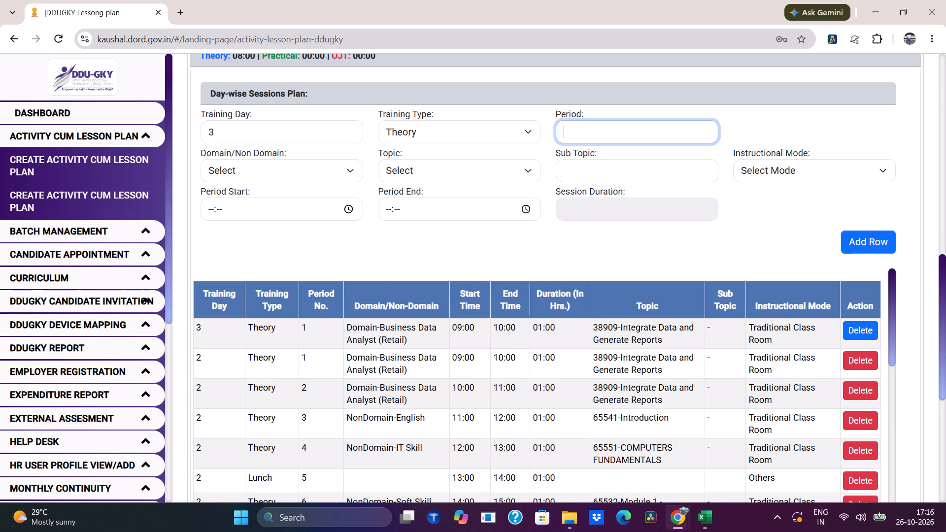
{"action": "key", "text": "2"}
For period 2, choose Business Data Analyst (Retail), topic Integrate Data and Generate Reports, sub topic "-" and mode Traditional Class Room.
{"action": "left_click", "coordinate": [259, 160]}
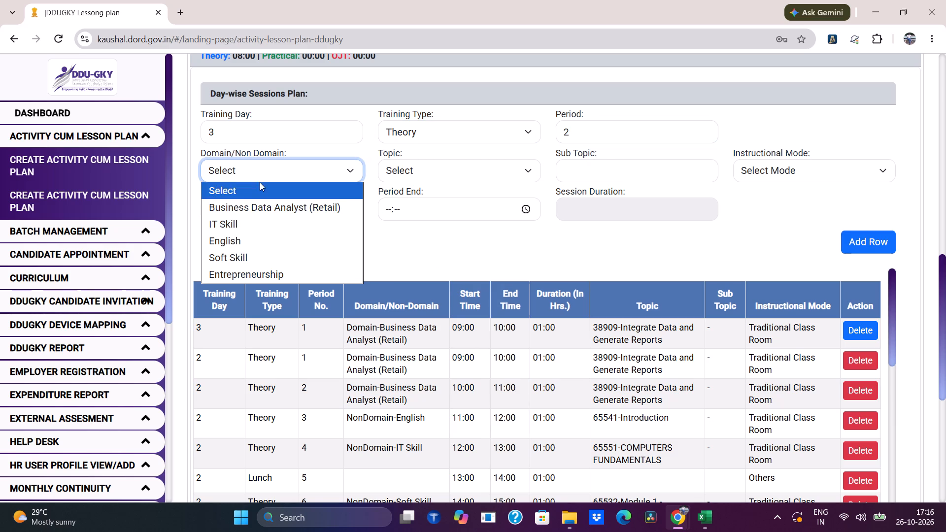
{"action": "left_click", "coordinate": [260, 210]}
{"action": "left_click", "coordinate": [416, 173]}
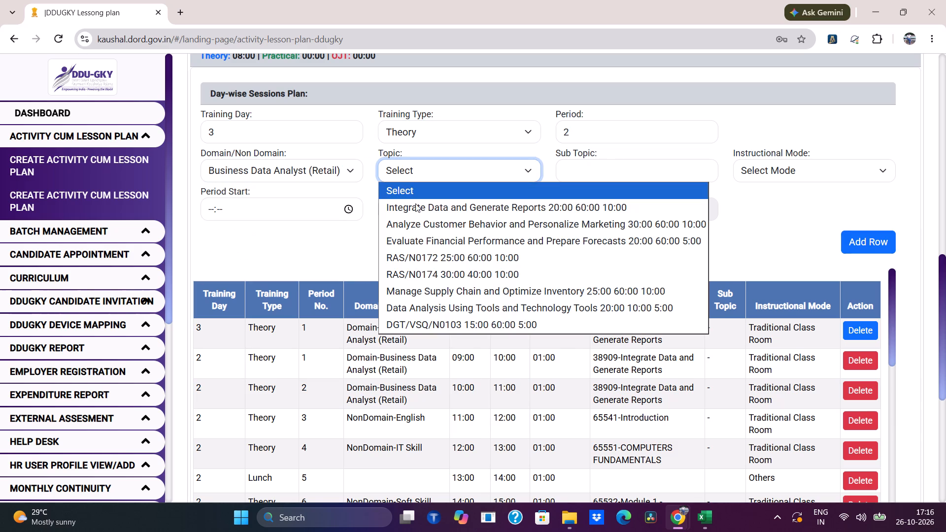
{"action": "left_click", "coordinate": [414, 212]}
{"action": "left_click", "coordinate": [575, 168]}
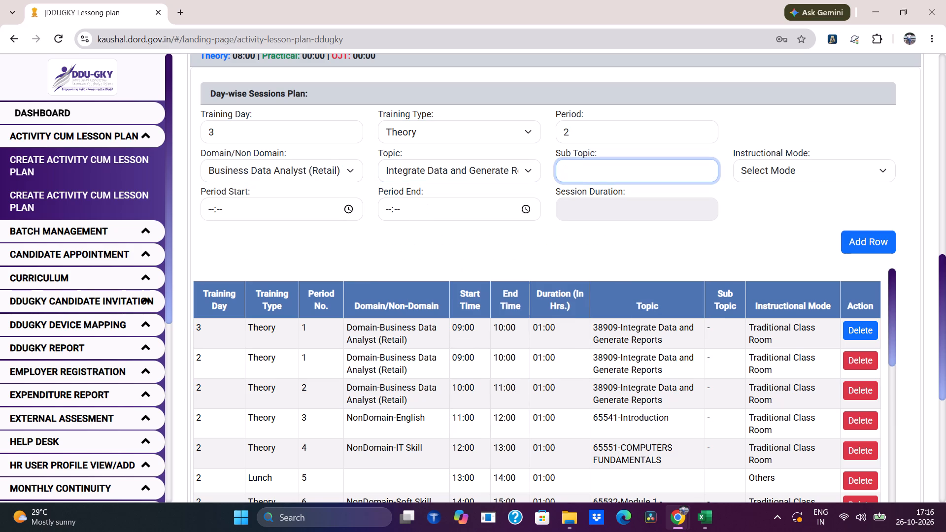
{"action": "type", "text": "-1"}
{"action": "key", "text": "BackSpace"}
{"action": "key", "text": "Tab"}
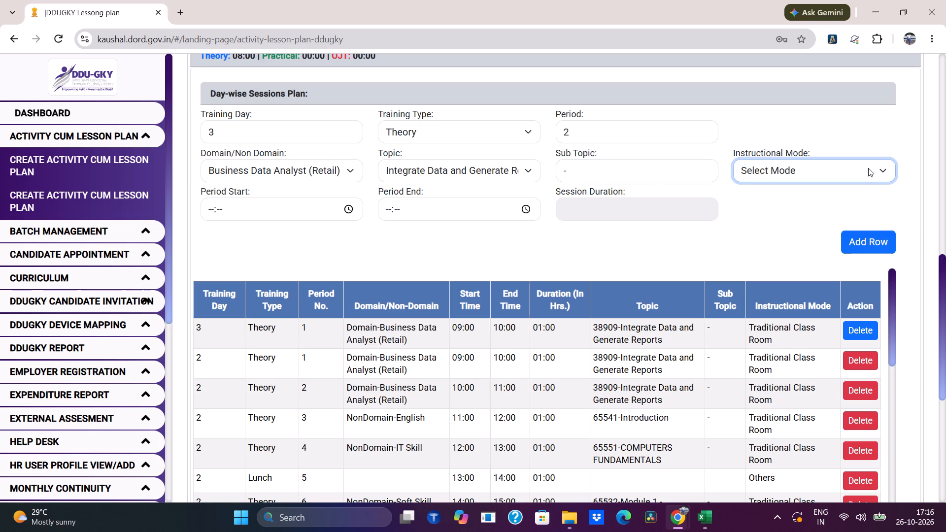
{"action": "left_click", "coordinate": [868, 168]}
{"action": "left_click", "coordinate": [805, 215]}
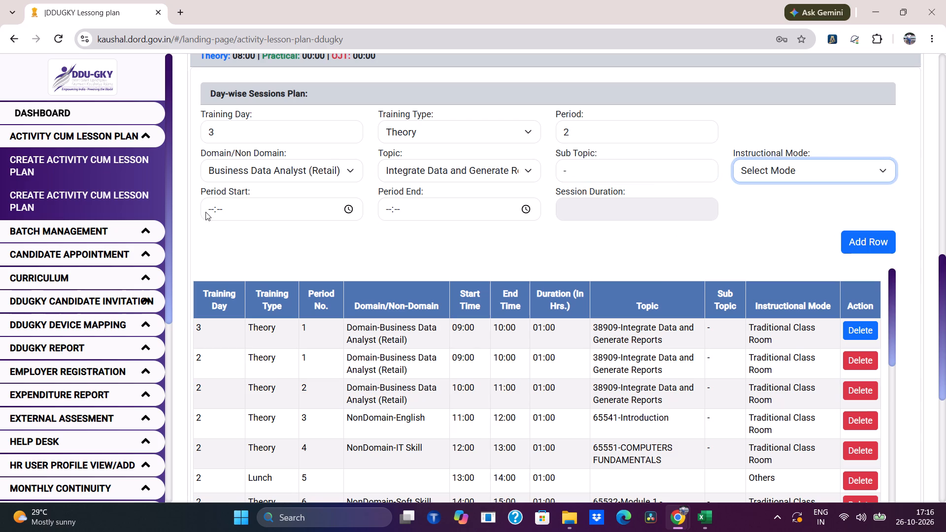
Set the period from 10:00 to 11:00 and add the day 3 period 2 session row.
{"action": "left_click", "coordinate": [205, 212]}
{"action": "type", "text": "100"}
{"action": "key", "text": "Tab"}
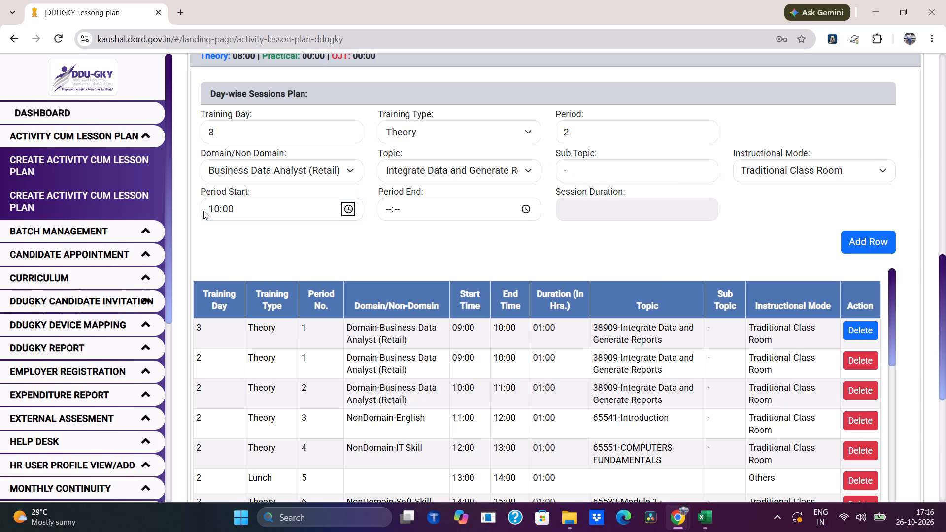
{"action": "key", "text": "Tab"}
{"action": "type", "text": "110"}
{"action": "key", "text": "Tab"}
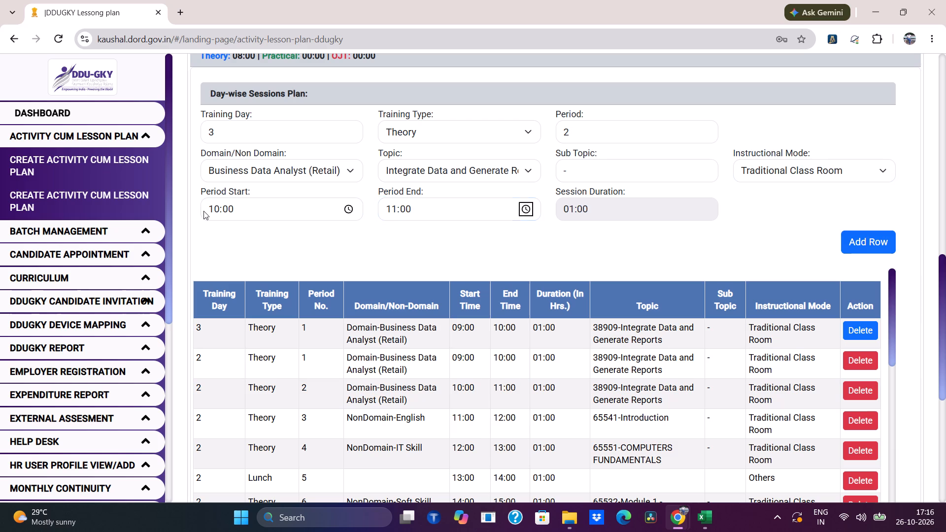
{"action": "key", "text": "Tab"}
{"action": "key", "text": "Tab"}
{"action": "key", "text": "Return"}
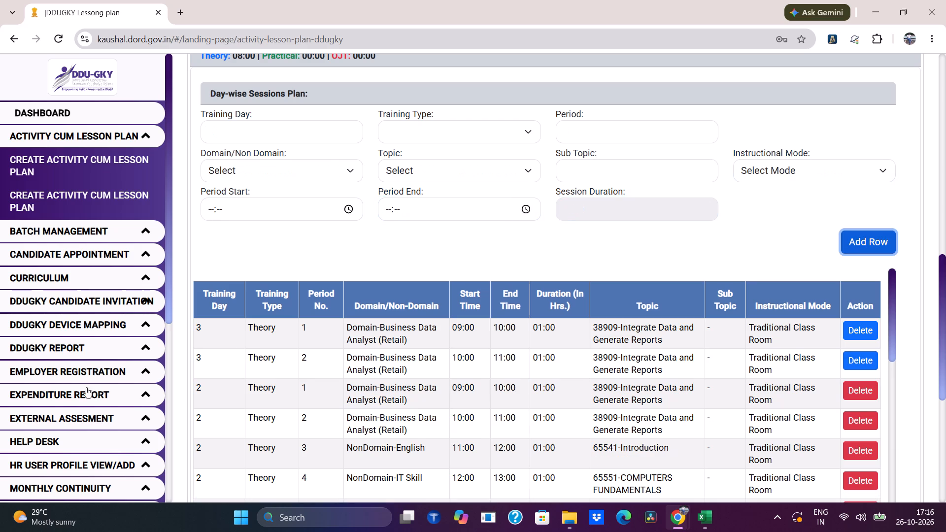
Begin another session entry with training day 3, training type Theory and period 3.
{"action": "left_click", "coordinate": [271, 132]}
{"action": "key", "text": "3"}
{"action": "key", "text": "Tab"}
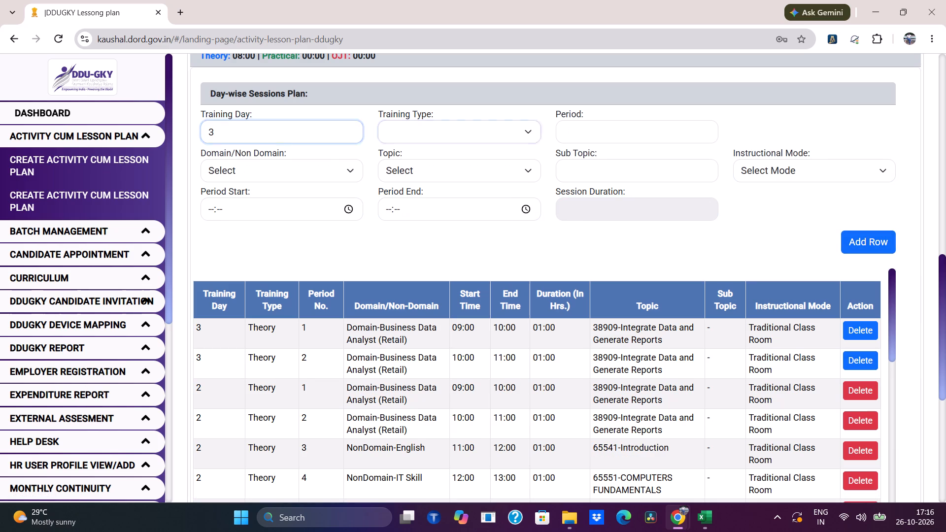
{"action": "key", "text": "Down"}
{"action": "key", "text": "Down"}
{"action": "key", "text": "Down"}
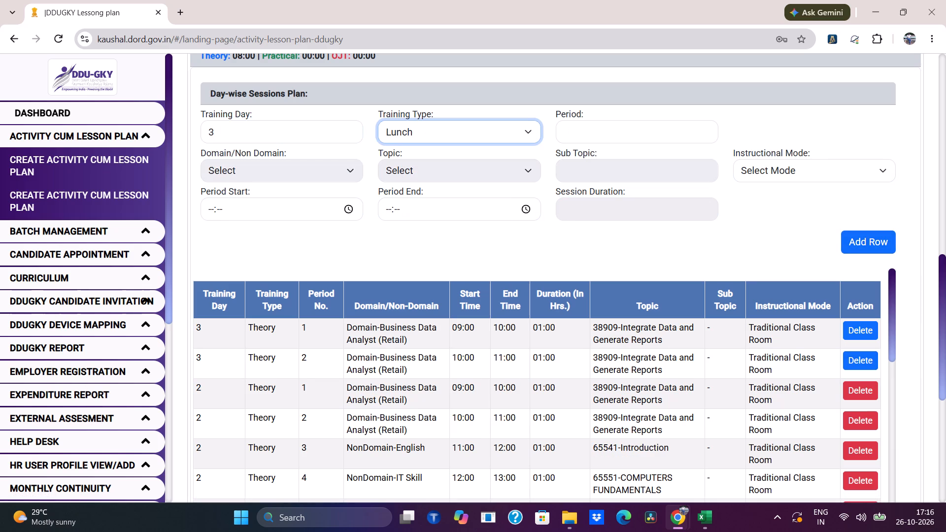
{"action": "key", "text": "Up"}
{"action": "key", "text": "Up"}
{"action": "key", "text": "Tab"}
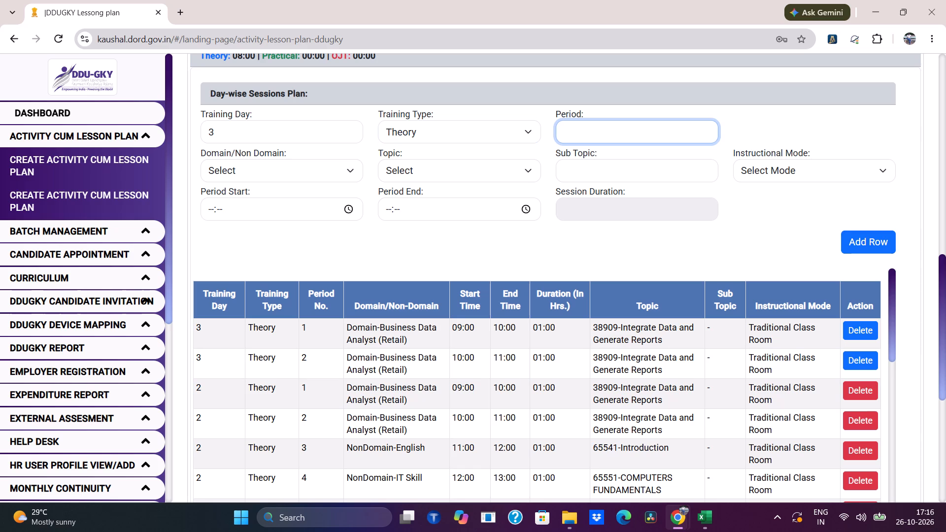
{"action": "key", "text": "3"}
For period 3, choose English, topic Introduction, sub topic "-" and mode Traditional Class Room.
{"action": "left_click", "coordinate": [249, 169]}
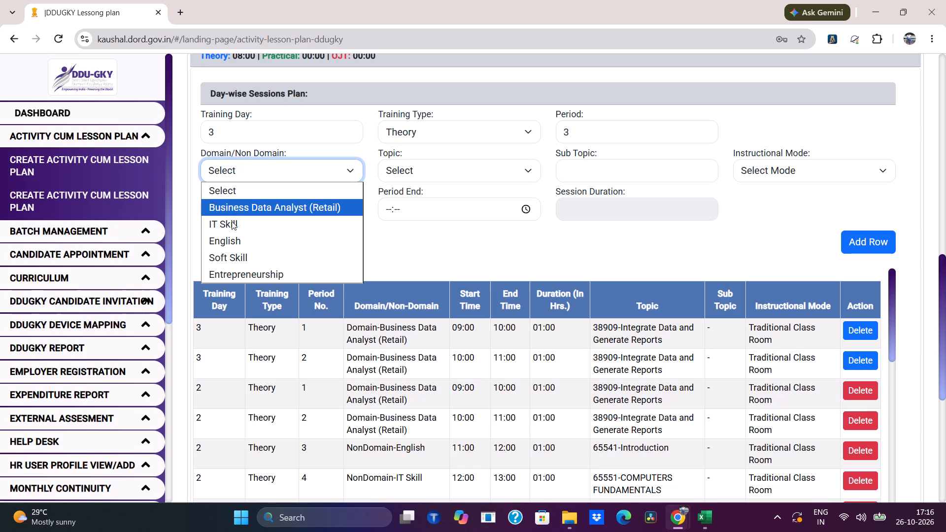
{"action": "left_click", "coordinate": [231, 242]}
{"action": "left_click", "coordinate": [450, 176]}
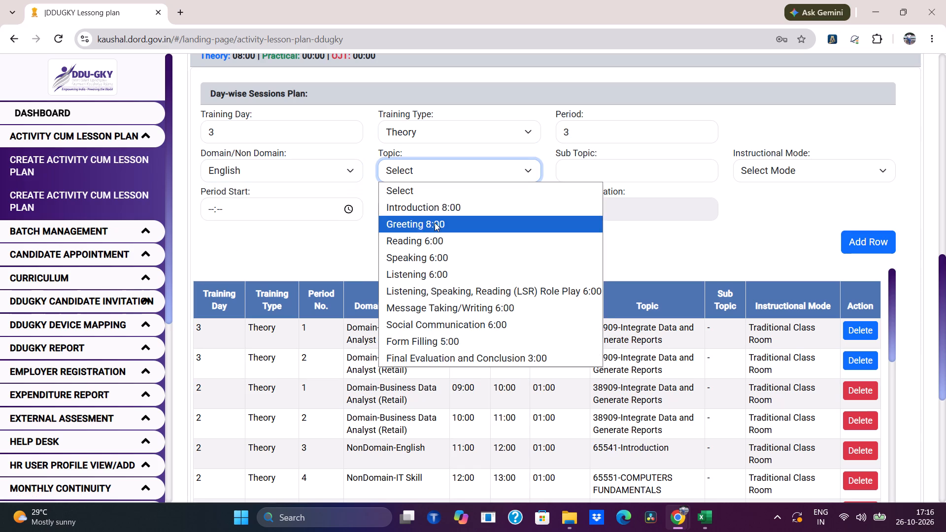
{"action": "left_click", "coordinate": [438, 207]}
{"action": "left_click", "coordinate": [654, 161]}
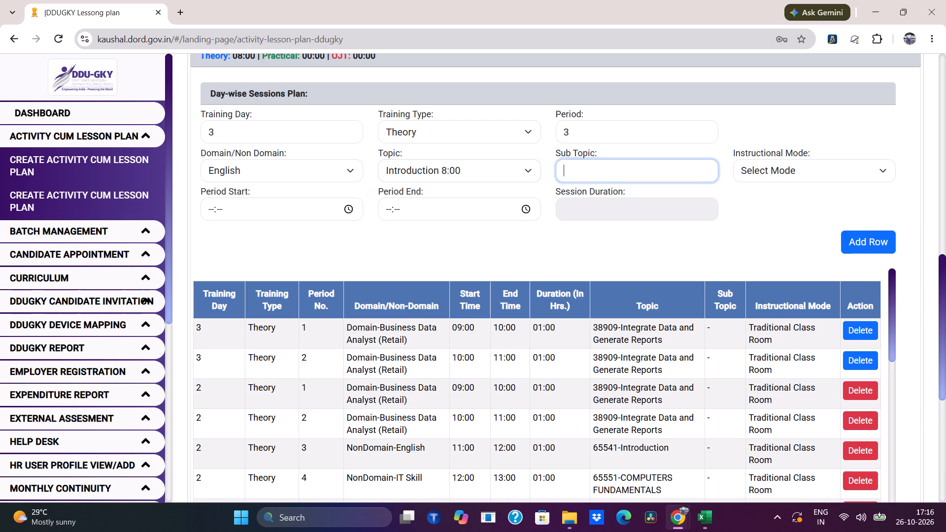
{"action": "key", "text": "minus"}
{"action": "key", "text": "Tab"}
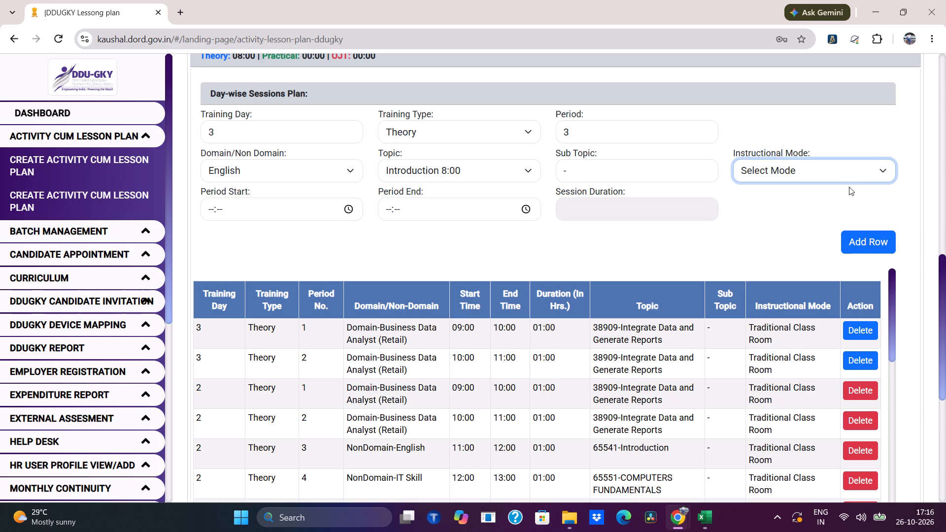
{"action": "left_click", "coordinate": [852, 178]}
{"action": "left_click", "coordinate": [815, 215]}
Set the period from 11:00 to 12:00 and add the day 3 period 3 session row.
{"action": "left_click", "coordinate": [206, 204]}
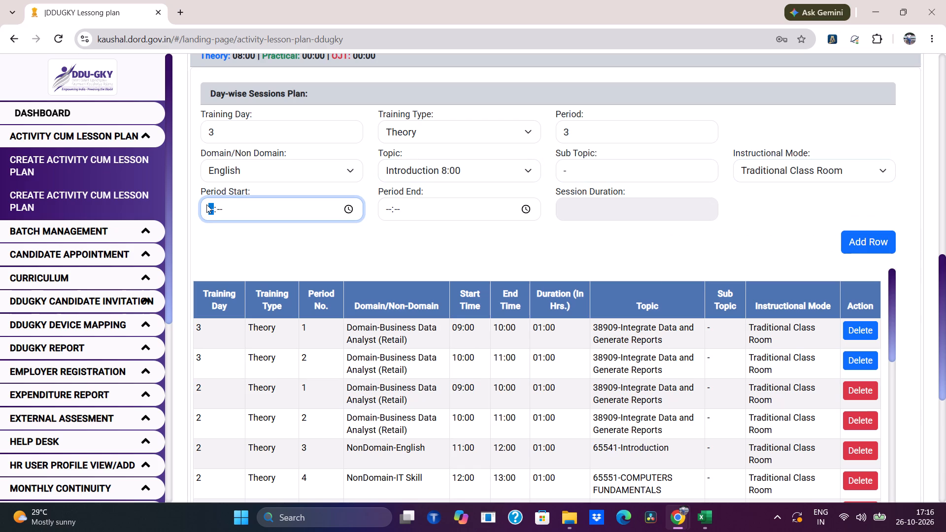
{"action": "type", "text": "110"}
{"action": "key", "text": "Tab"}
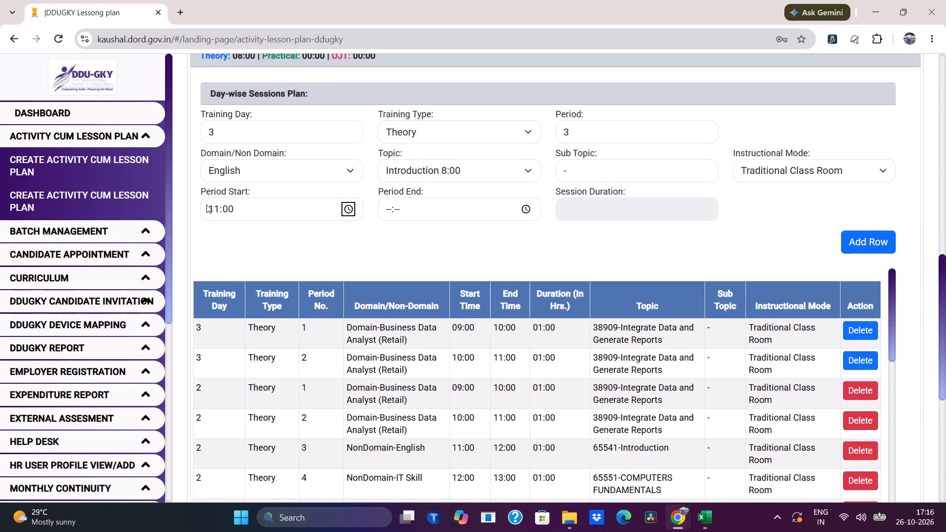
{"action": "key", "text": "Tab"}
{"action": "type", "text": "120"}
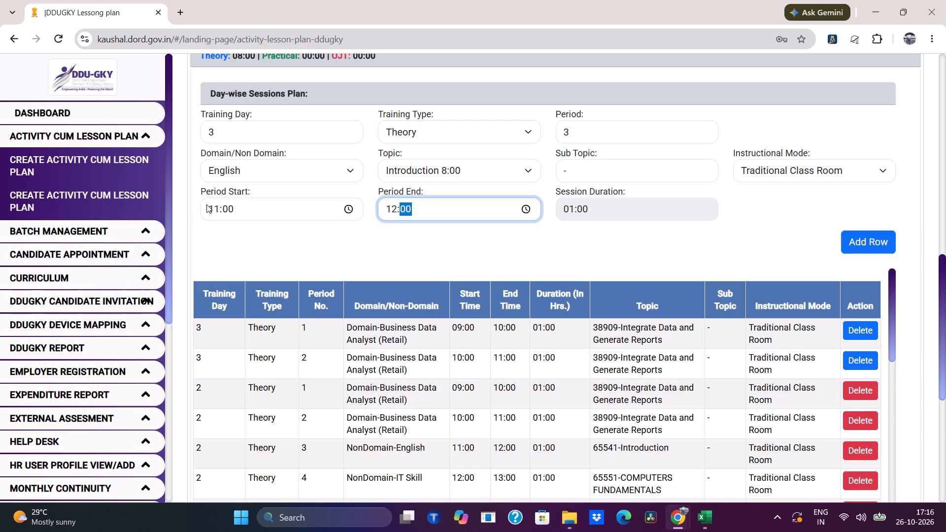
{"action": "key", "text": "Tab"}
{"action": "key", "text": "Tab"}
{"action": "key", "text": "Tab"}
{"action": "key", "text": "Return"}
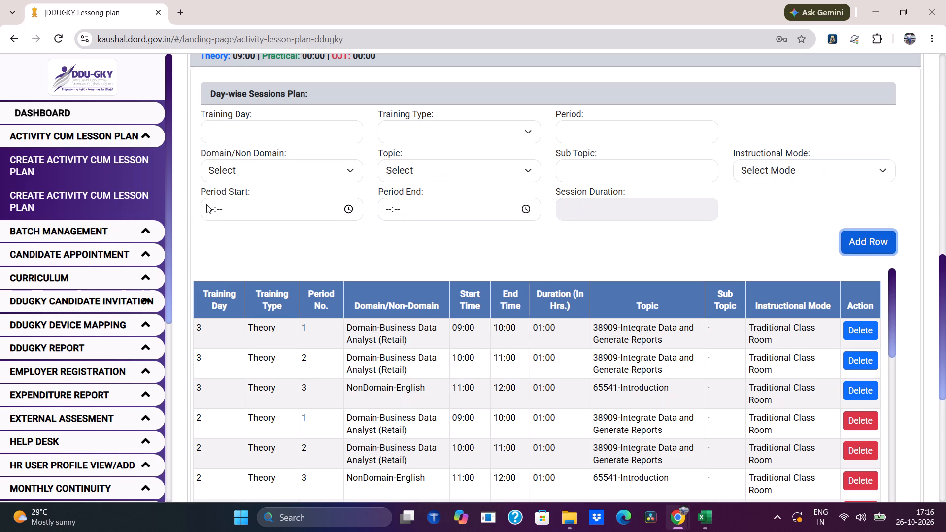
Begin another session entry with training day 3, training type Theory and period 4.
{"action": "left_click", "coordinate": [258, 136]}
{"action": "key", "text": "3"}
{"action": "key", "text": "Tab"}
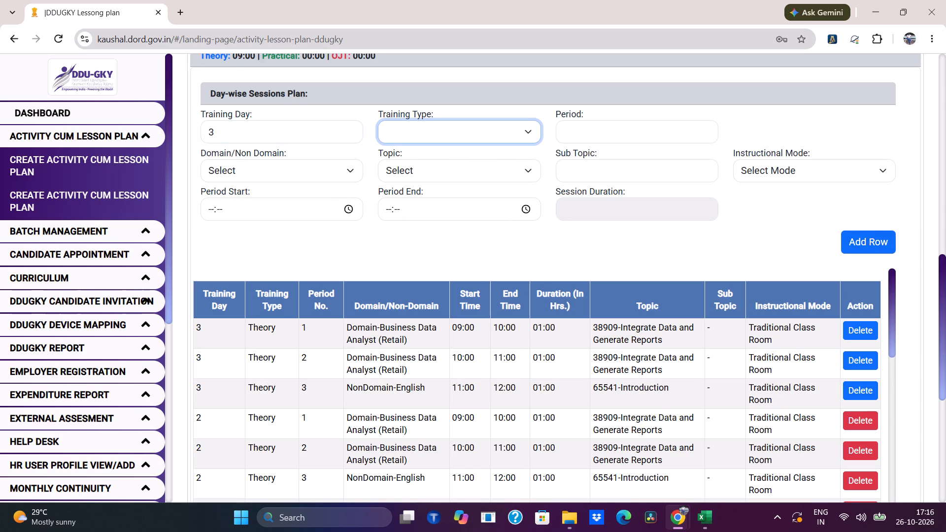
{"action": "key", "text": "Down"}
{"action": "key", "text": "Tab"}
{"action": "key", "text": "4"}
{"action": "key", "text": "Tab"}
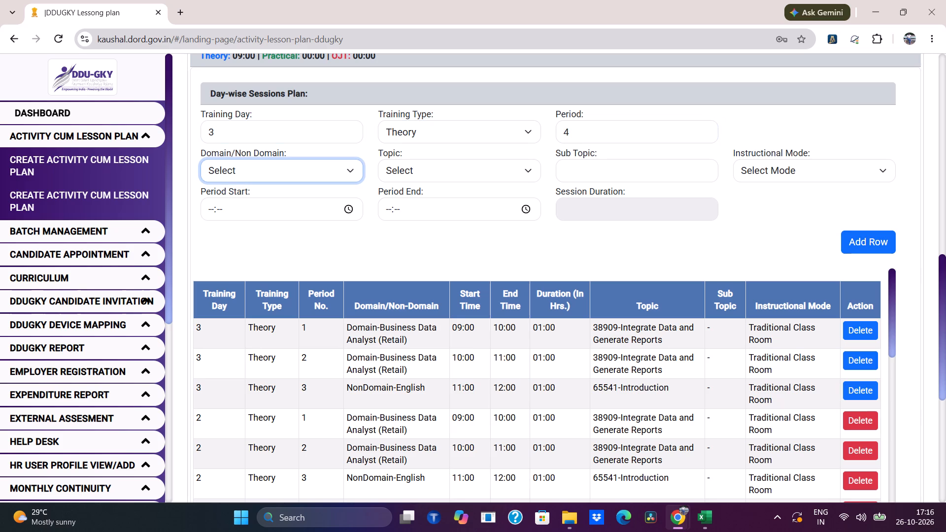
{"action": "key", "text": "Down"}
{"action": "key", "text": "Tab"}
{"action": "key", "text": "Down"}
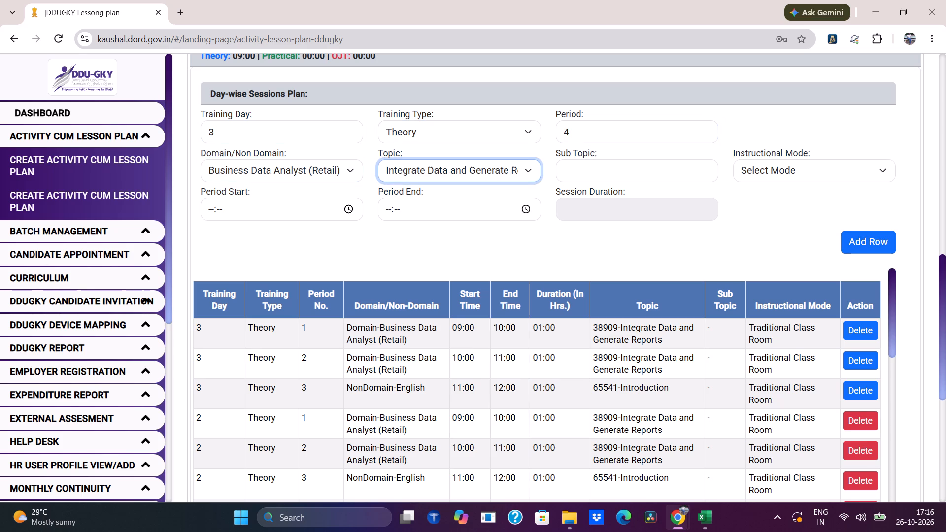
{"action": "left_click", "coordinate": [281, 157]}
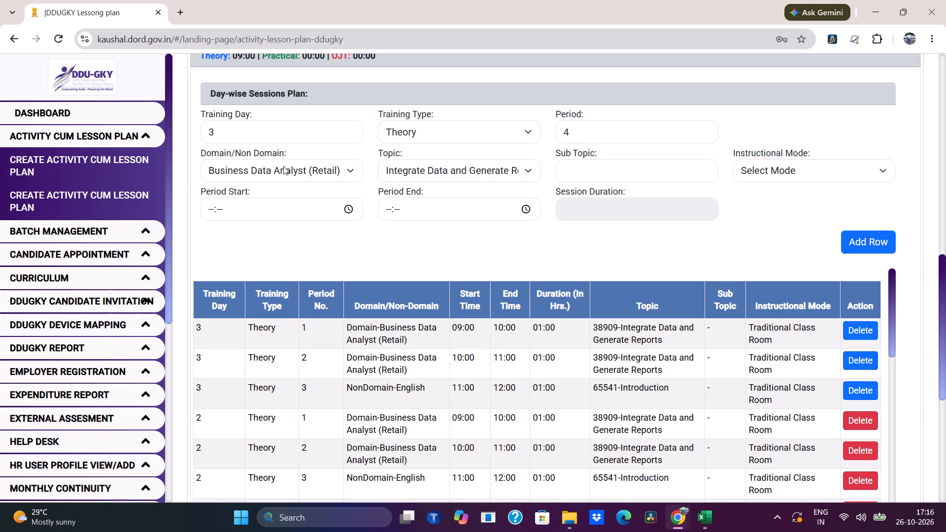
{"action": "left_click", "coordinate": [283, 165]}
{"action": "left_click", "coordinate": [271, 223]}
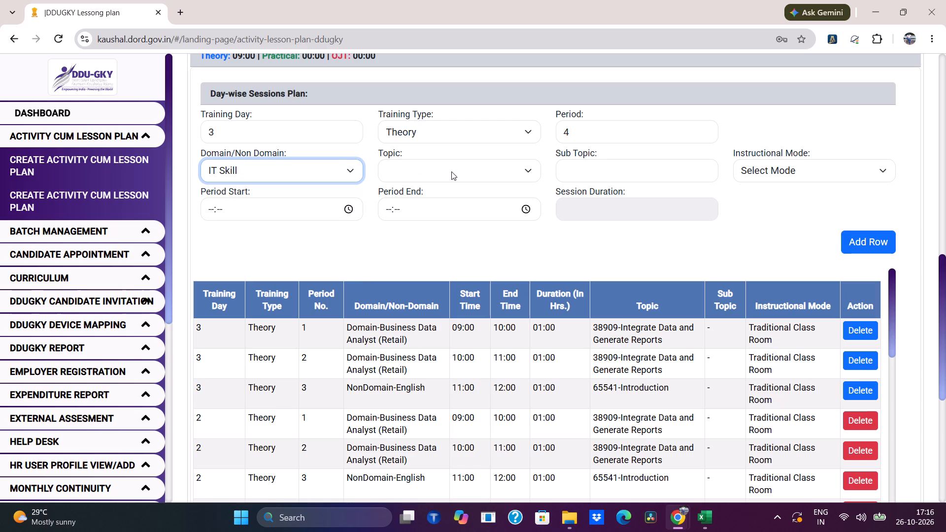
For period 4, choose Soft Skill, topic Module 1 - Introduction to the Course, sub topic "-" and mode Traditional Class Room.
{"action": "left_click", "coordinate": [241, 164]}
{"action": "left_click", "coordinate": [259, 253]}
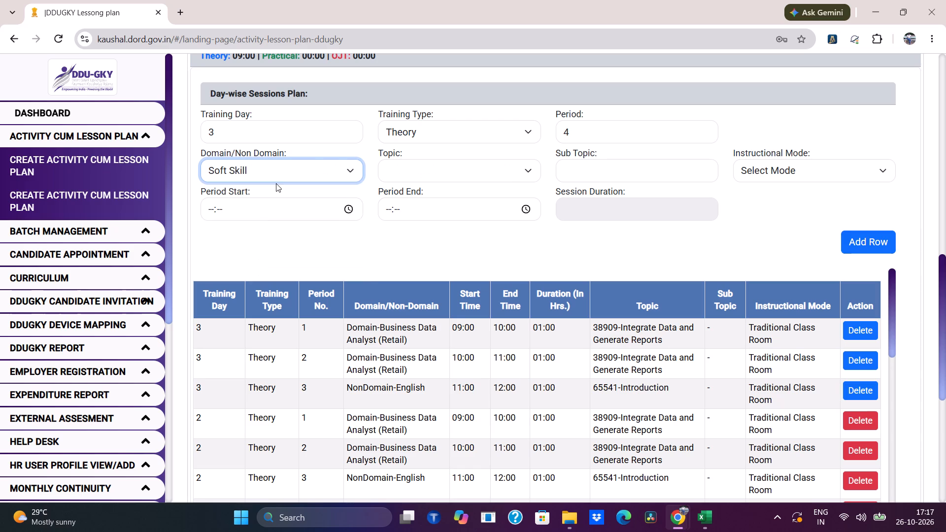
{"action": "left_click", "coordinate": [276, 183]}
{"action": "scroll", "coordinate": [538, 396], "scroll_direction": "down", "scroll_amount": 3}
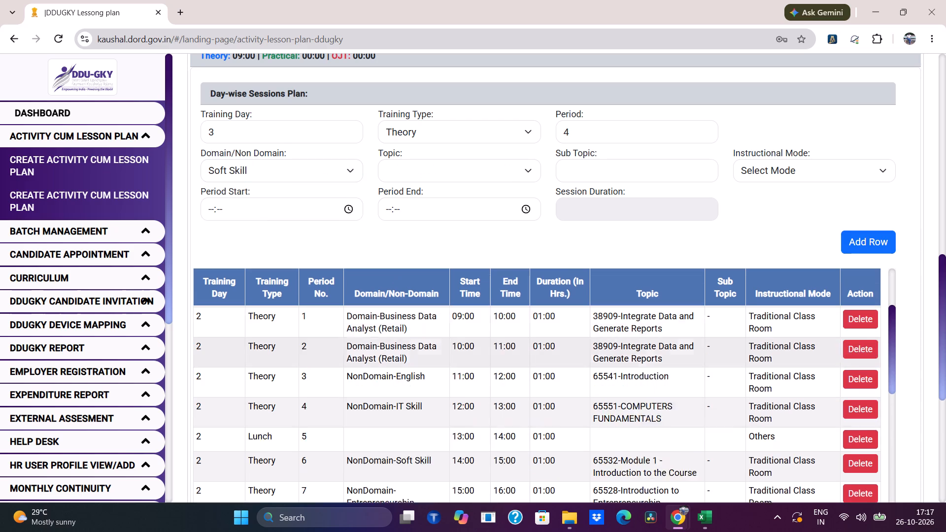
{"action": "scroll", "coordinate": [379, 361], "scroll_direction": "up", "scroll_amount": 2}
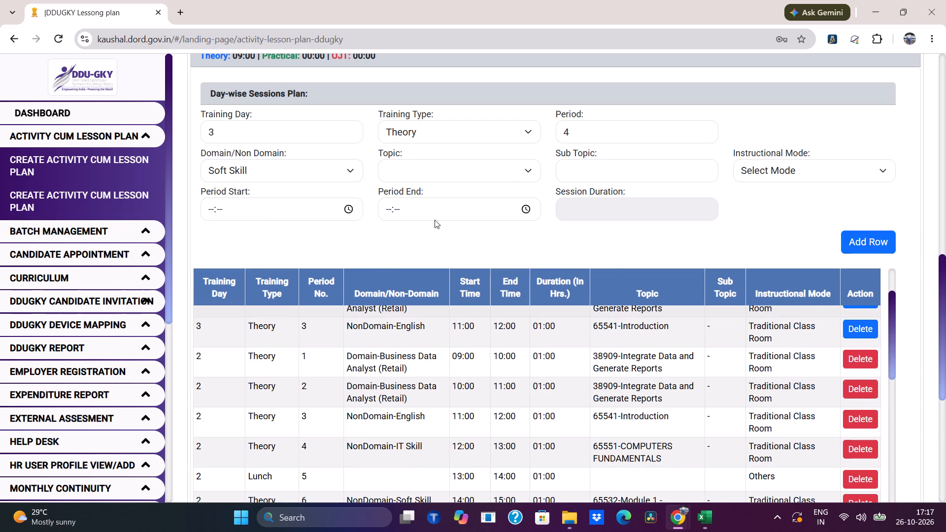
{"action": "left_click", "coordinate": [444, 163]}
{"action": "left_click", "coordinate": [433, 215]}
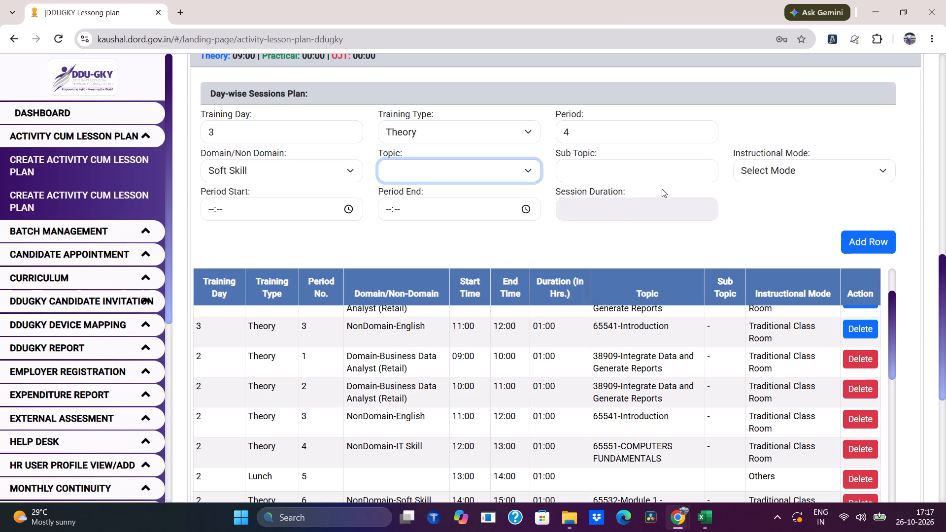
{"action": "left_click", "coordinate": [668, 173]}
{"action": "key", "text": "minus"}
{"action": "key", "text": "Tab"}
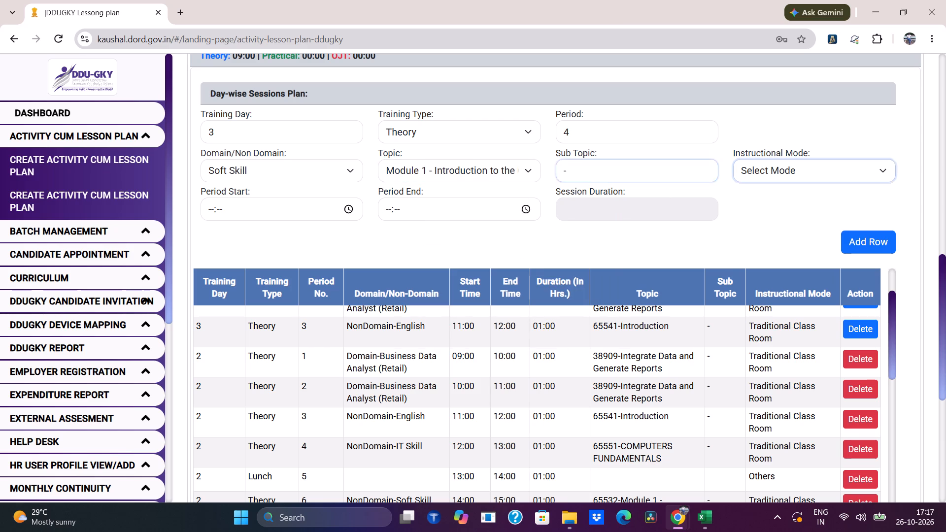
{"action": "key", "text": "Down"}
{"action": "key", "text": "Tab"}
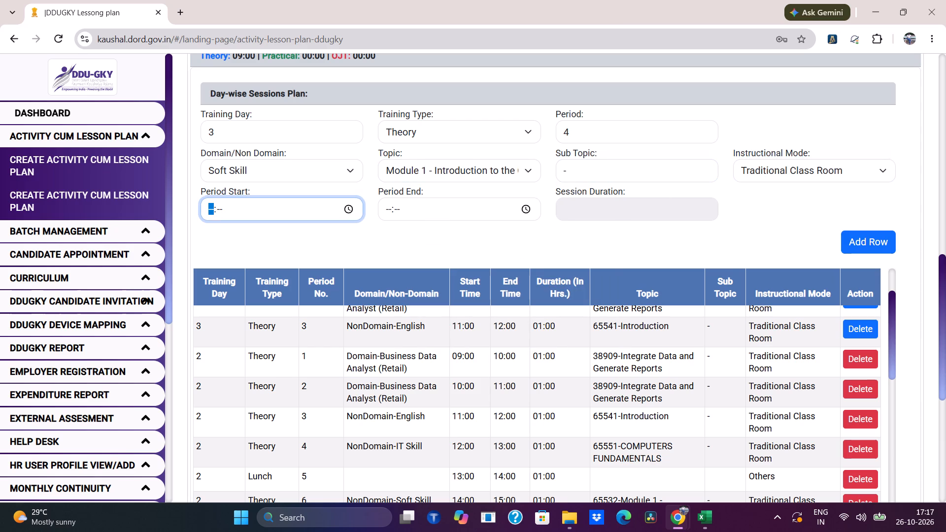
Set the period from 12:00 to 13:00 and add the day 3 period 4 session row.
{"action": "key", "text": "Down"}
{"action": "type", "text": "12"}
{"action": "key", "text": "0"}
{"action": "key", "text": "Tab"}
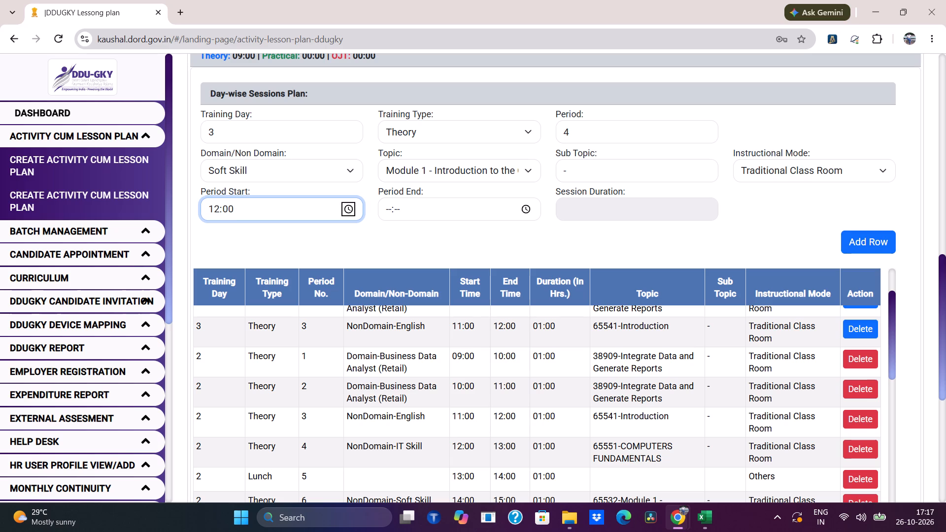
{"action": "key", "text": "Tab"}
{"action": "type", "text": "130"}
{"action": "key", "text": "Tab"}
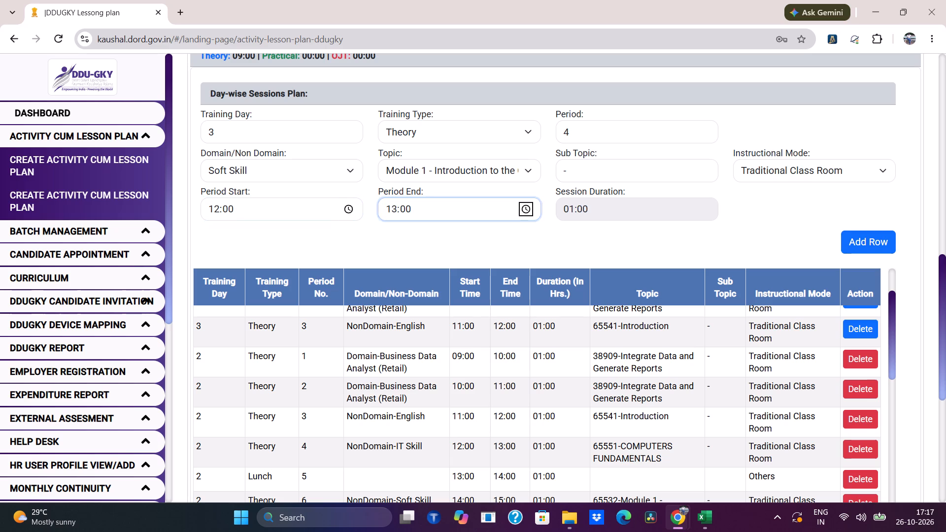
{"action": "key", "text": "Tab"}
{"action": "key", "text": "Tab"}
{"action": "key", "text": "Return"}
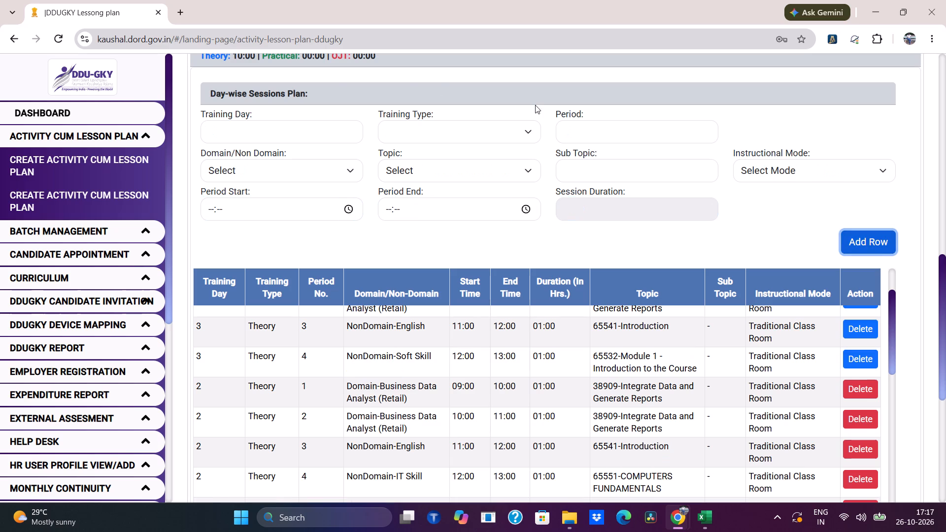
Begin another session entry with training day 3, training type Theory and period 5.
{"action": "left_click", "coordinate": [243, 129]}
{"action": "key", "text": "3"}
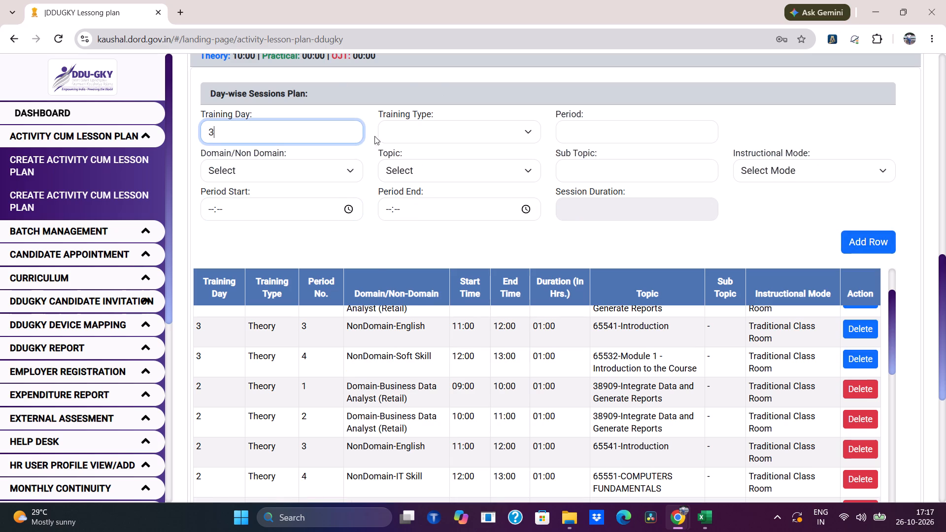
{"action": "left_click", "coordinate": [393, 136]}
{"action": "left_click", "coordinate": [412, 171]}
{"action": "left_click", "coordinate": [581, 127]}
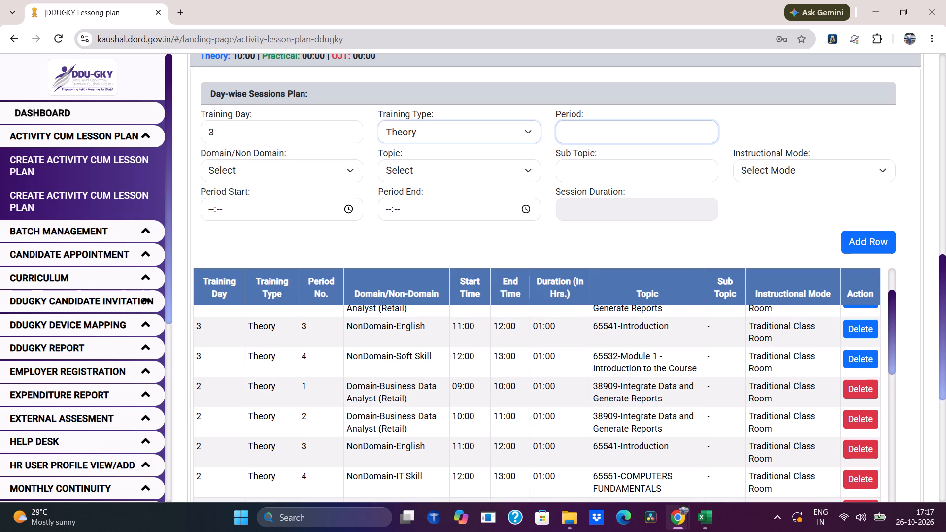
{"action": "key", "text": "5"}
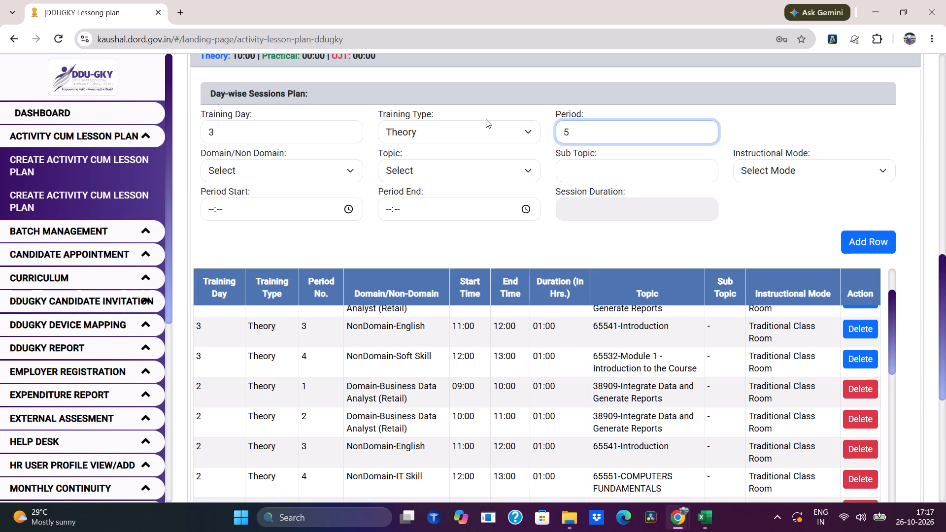
Change the day 3 period 5 entry's training type to Lunch and set its instructional mode to Others.
{"action": "left_click", "coordinate": [486, 119]}
{"action": "left_click", "coordinate": [474, 137]}
{"action": "left_click", "coordinate": [437, 198]}
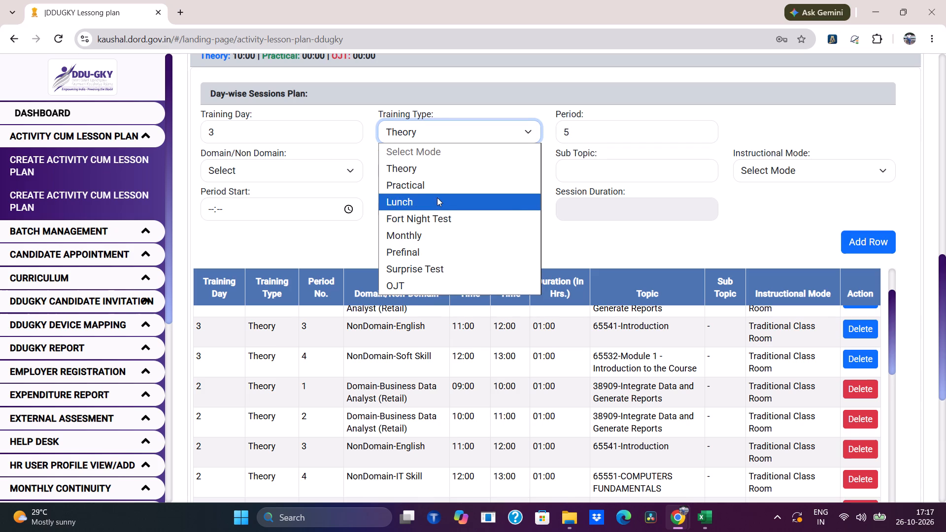
{"action": "left_click", "coordinate": [812, 175]}
{"action": "left_click", "coordinate": [769, 297]}
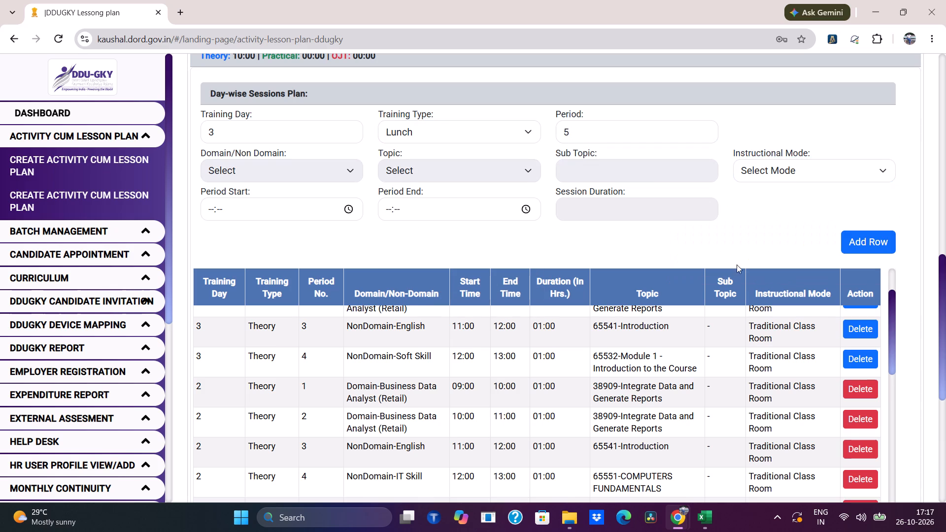
{"action": "left_click", "coordinate": [793, 153]}
{"action": "left_click", "coordinate": [789, 182]}
{"action": "left_click", "coordinate": [789, 179]}
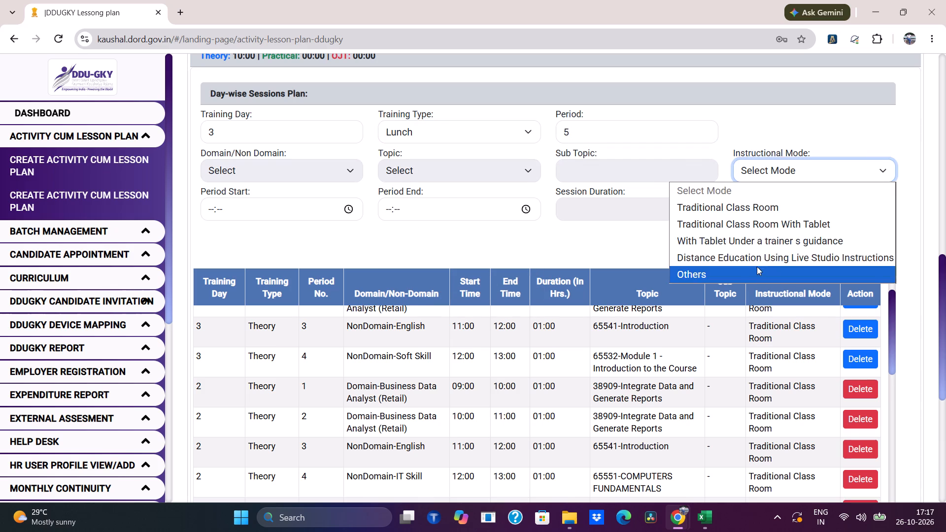
{"action": "left_click", "coordinate": [756, 266]}
Set the lunch period from 13:00 to 14:00 and add the day 3 period 5 row.
{"action": "left_click", "coordinate": [213, 212]}
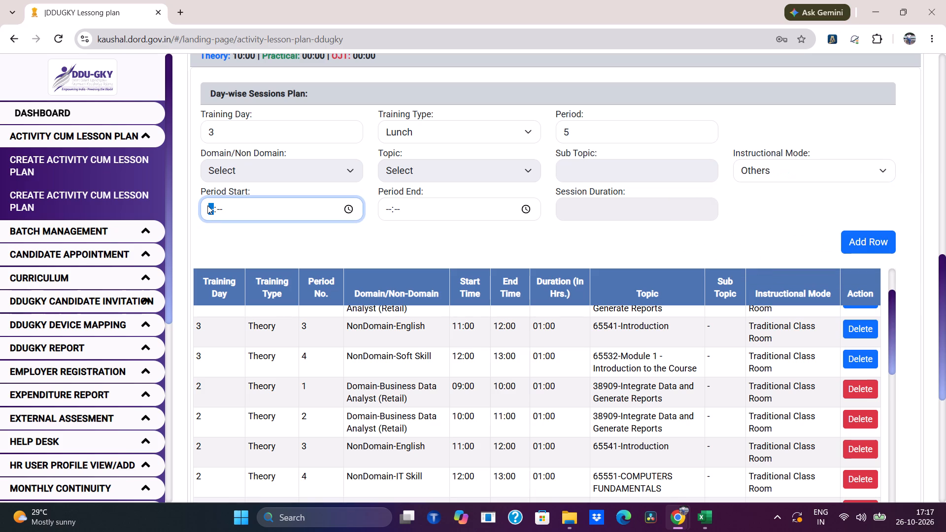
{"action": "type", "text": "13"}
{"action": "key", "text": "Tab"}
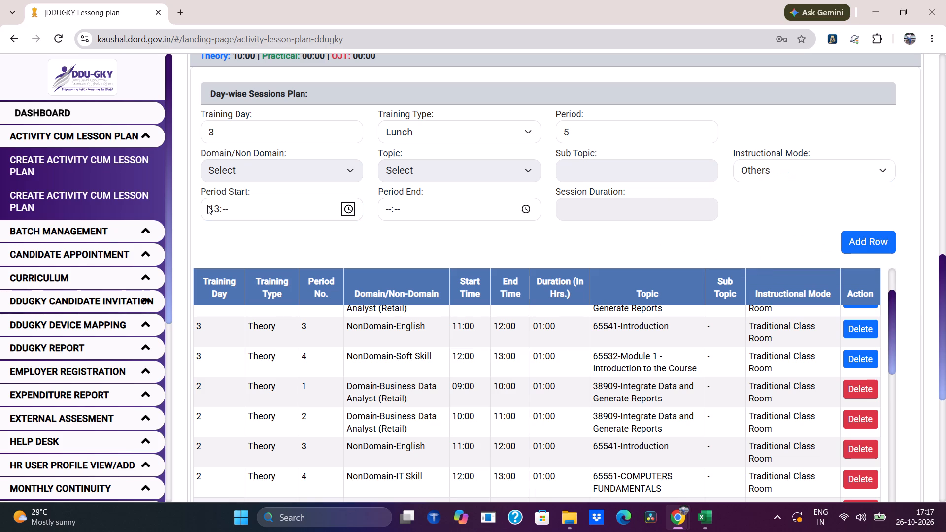
{"action": "left_click", "coordinate": [225, 206]}
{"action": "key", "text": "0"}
{"action": "key", "text": "Tab"}
{"action": "key", "text": "Tab"}
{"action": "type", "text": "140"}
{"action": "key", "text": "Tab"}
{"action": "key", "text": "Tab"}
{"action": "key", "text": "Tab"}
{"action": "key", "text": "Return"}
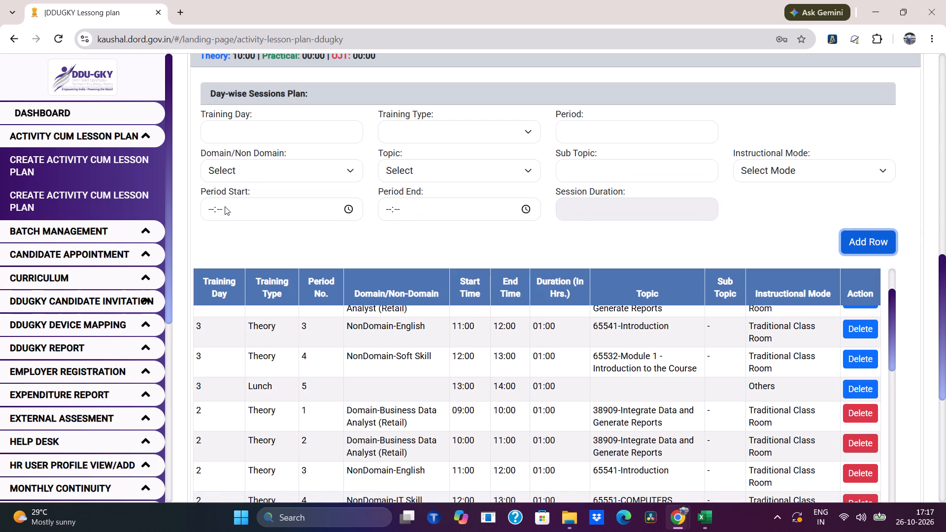
Begin another session entry with training day 3, training type Theory and period 6.
{"action": "left_click", "coordinate": [255, 130]}
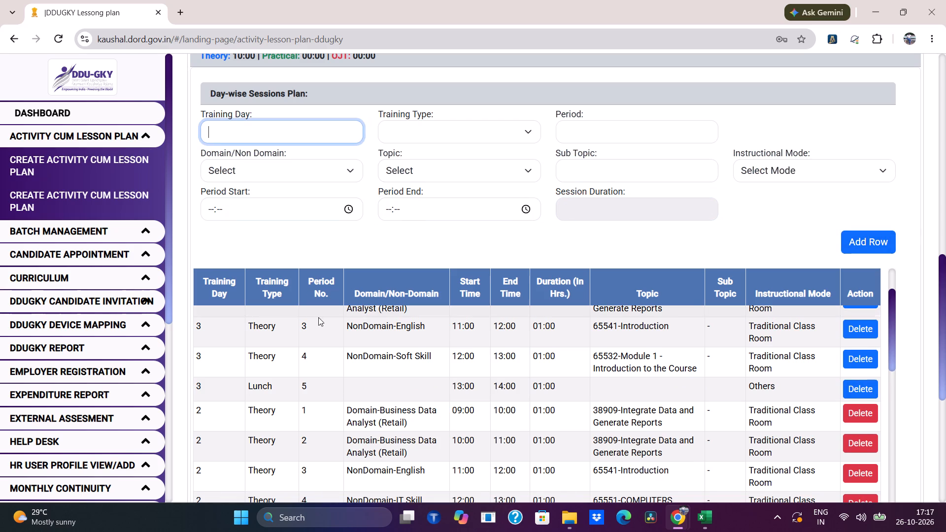
{"action": "scroll", "coordinate": [327, 328], "scroll_direction": "up", "scroll_amount": 6}
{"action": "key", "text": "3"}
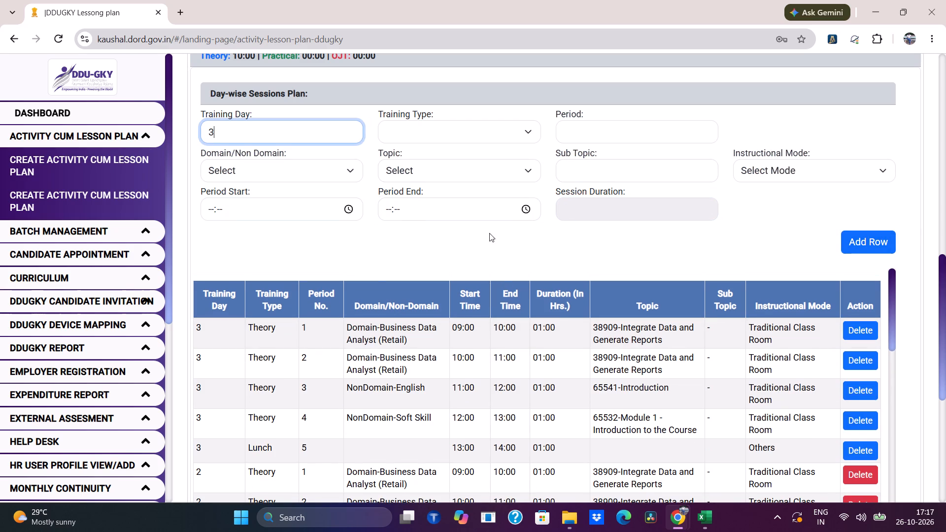
{"action": "left_click", "coordinate": [463, 131]}
{"action": "left_click", "coordinate": [444, 175]}
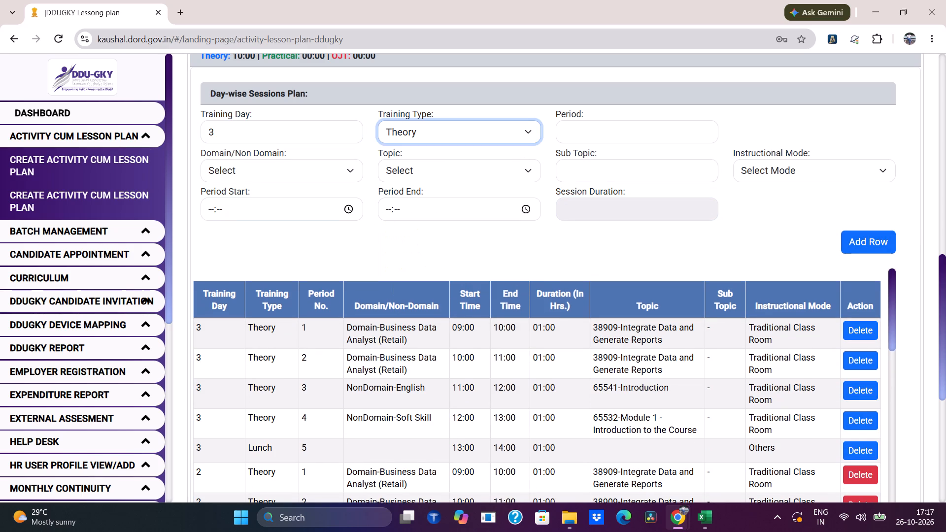
{"action": "left_click", "coordinate": [574, 132]}
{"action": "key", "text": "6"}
{"action": "key", "text": "Tab"}
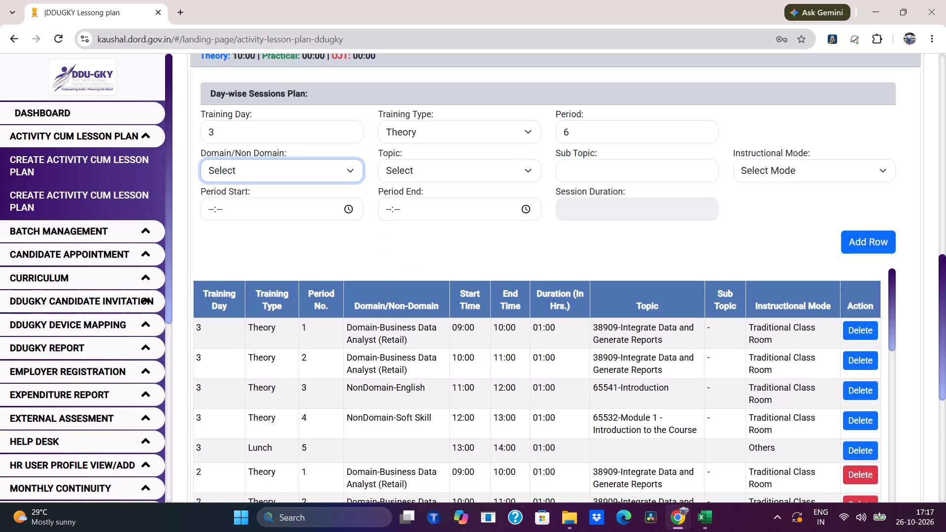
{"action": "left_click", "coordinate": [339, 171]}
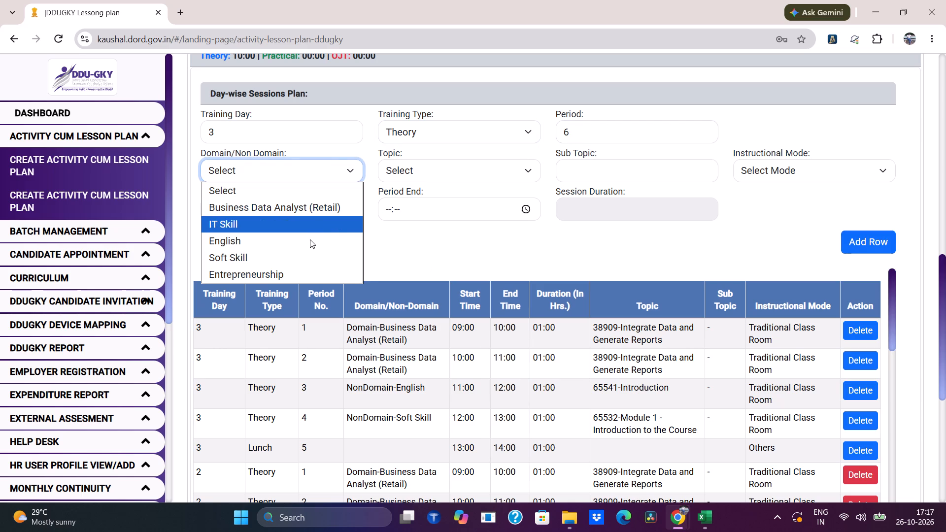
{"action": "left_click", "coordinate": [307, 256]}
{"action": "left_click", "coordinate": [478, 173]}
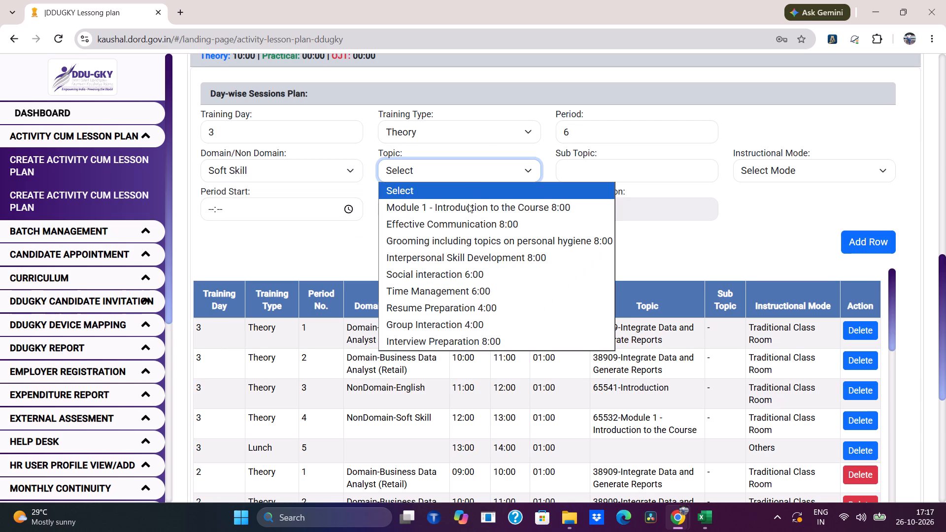
For period 6, choose IT Skill, topic WINDOWS XP, sub topic "-" and mode Traditional Class Room.
{"action": "left_click", "coordinate": [276, 164]}
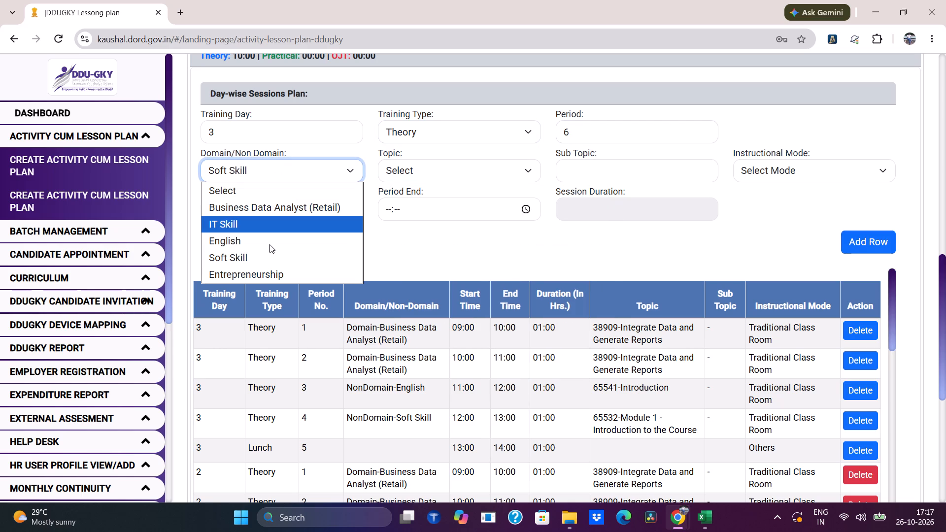
{"action": "left_click", "coordinate": [272, 223]}
{"action": "left_click", "coordinate": [474, 159]}
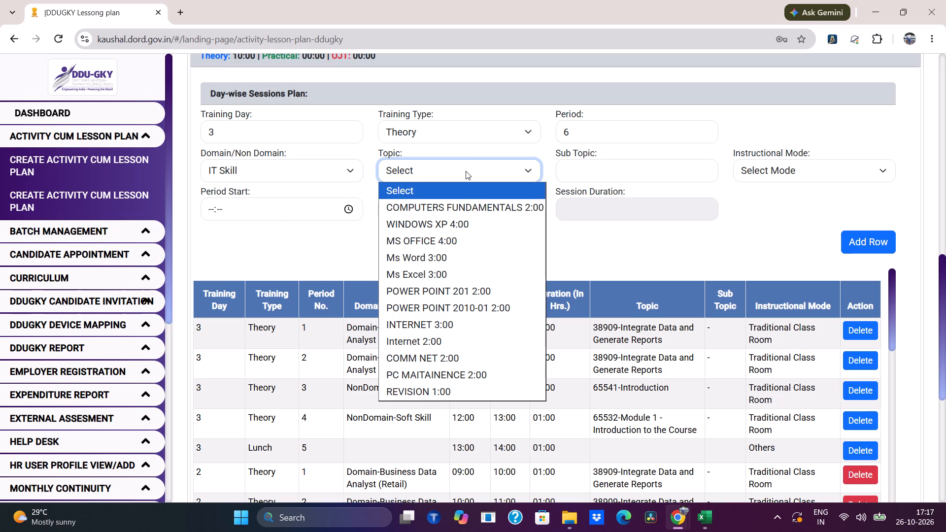
{"action": "left_click", "coordinate": [430, 221]}
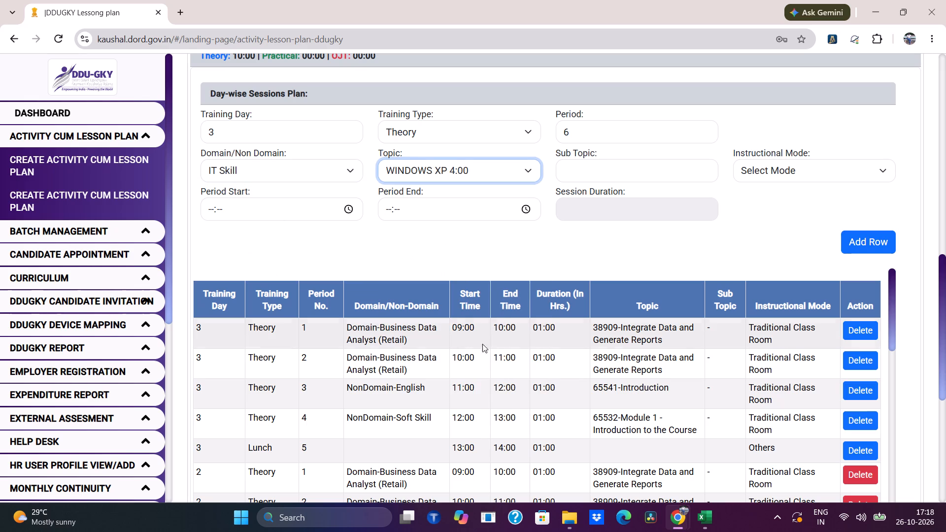
{"action": "scroll", "coordinate": [483, 356], "scroll_direction": "down", "scroll_amount": 1}
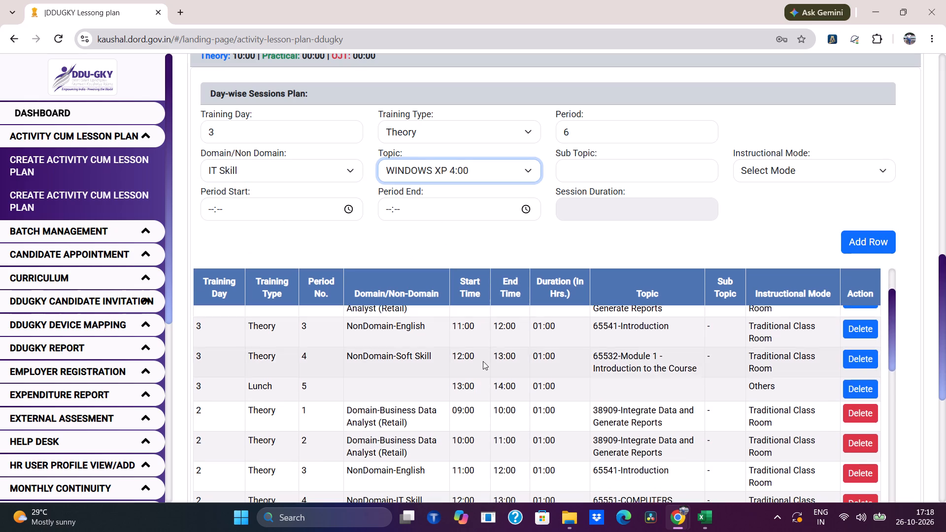
{"action": "scroll", "coordinate": [483, 361], "scroll_direction": "down", "scroll_amount": 4}
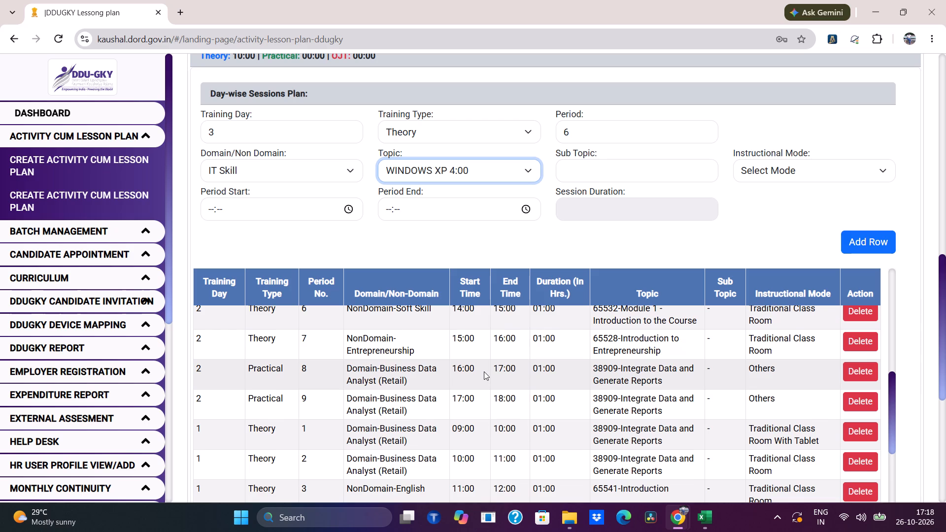
{"action": "scroll", "coordinate": [484, 371], "scroll_direction": "up", "scroll_amount": 1}
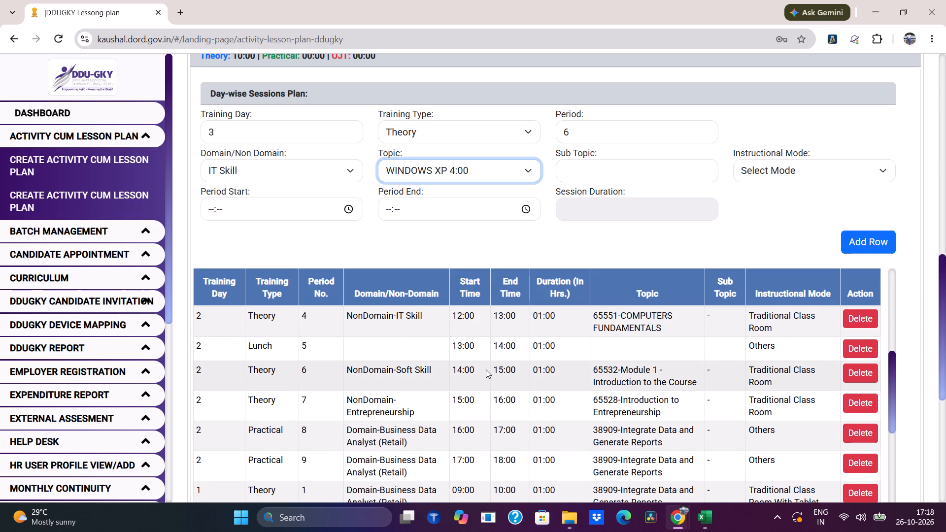
{"action": "scroll", "coordinate": [490, 355], "scroll_direction": "up", "scroll_amount": 3}
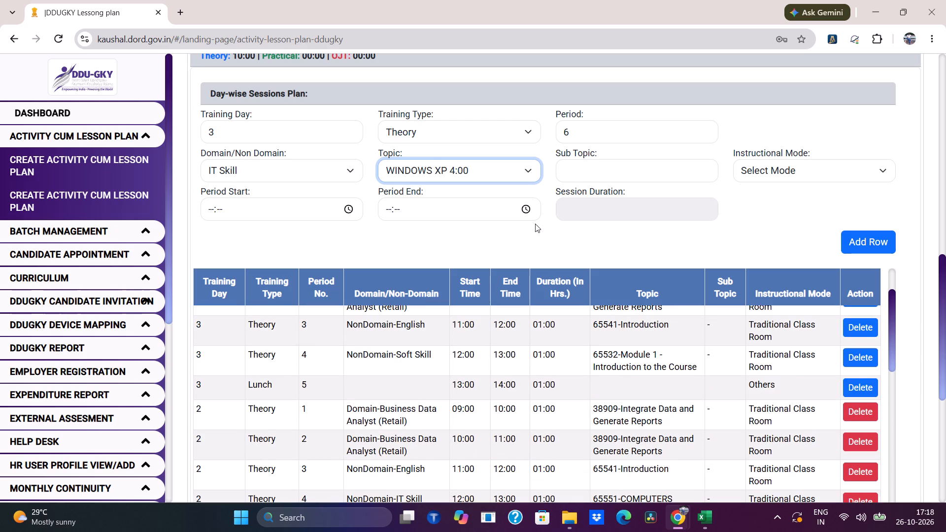
{"action": "left_click", "coordinate": [602, 166]}
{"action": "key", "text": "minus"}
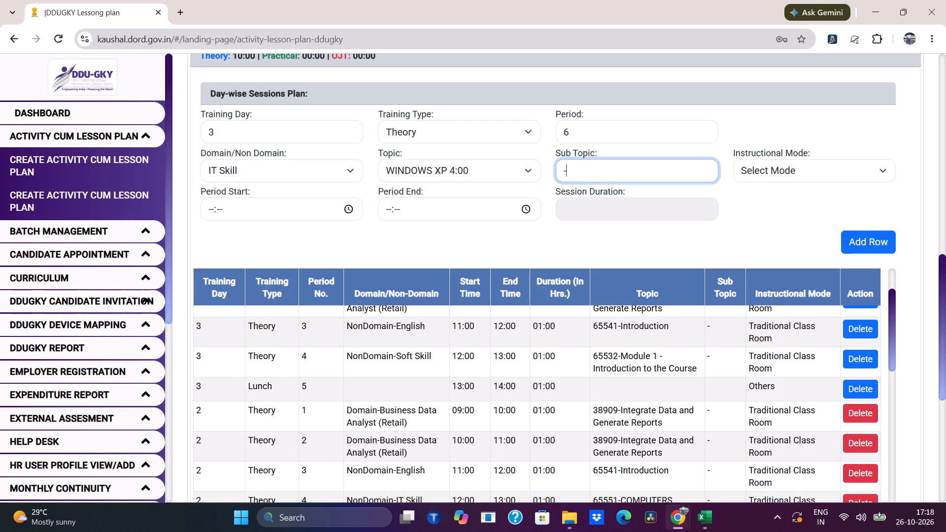
{"action": "key", "text": "Tab"}
{"action": "key", "text": "Down"}
{"action": "key", "text": "Tab"}
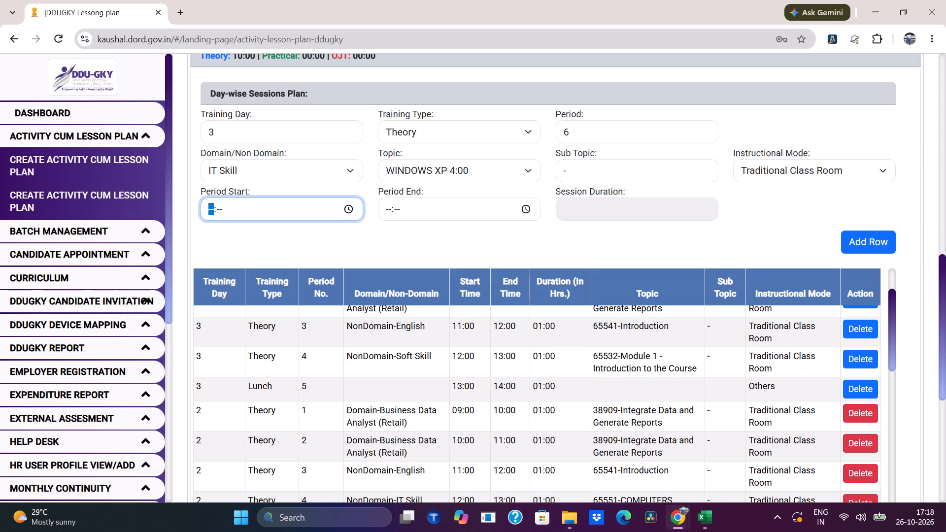
Set the period from 14:00 to 15:00 and add the day 3 period 6 session row.
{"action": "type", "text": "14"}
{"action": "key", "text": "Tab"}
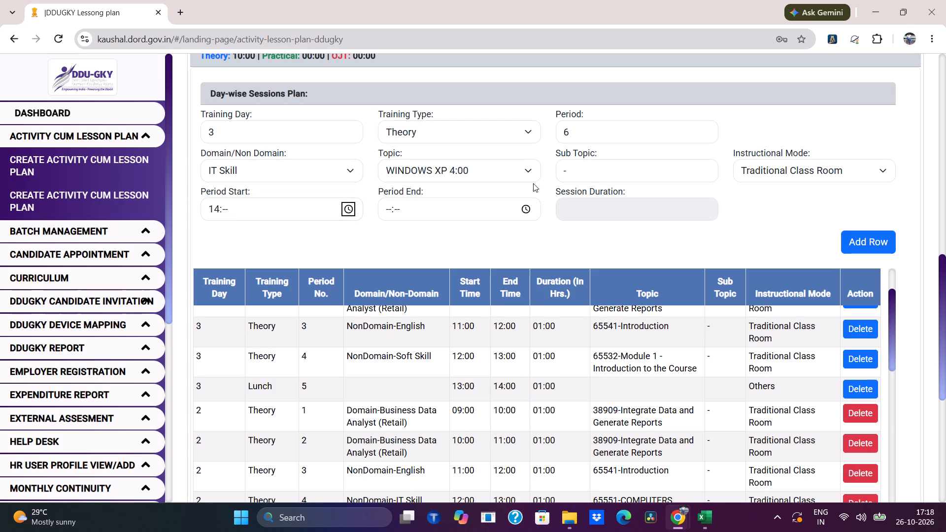
{"action": "left_click", "coordinate": [295, 214]}
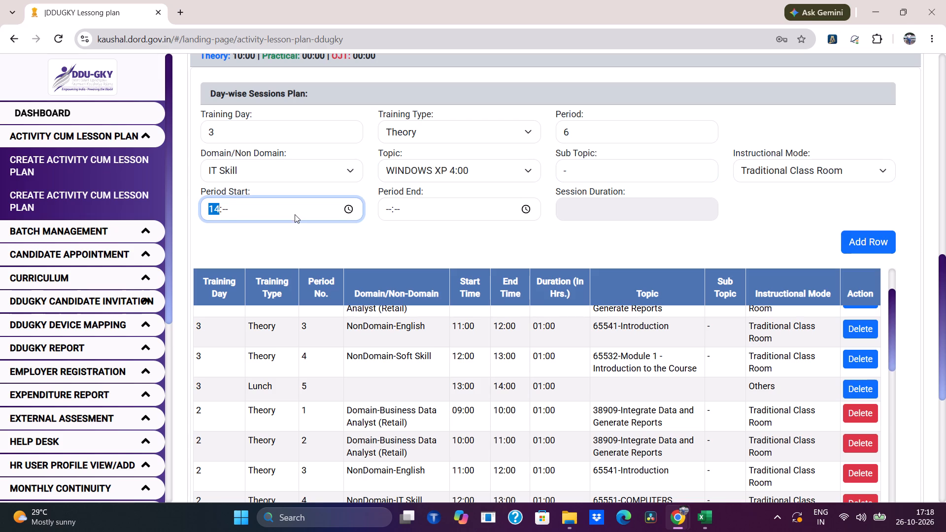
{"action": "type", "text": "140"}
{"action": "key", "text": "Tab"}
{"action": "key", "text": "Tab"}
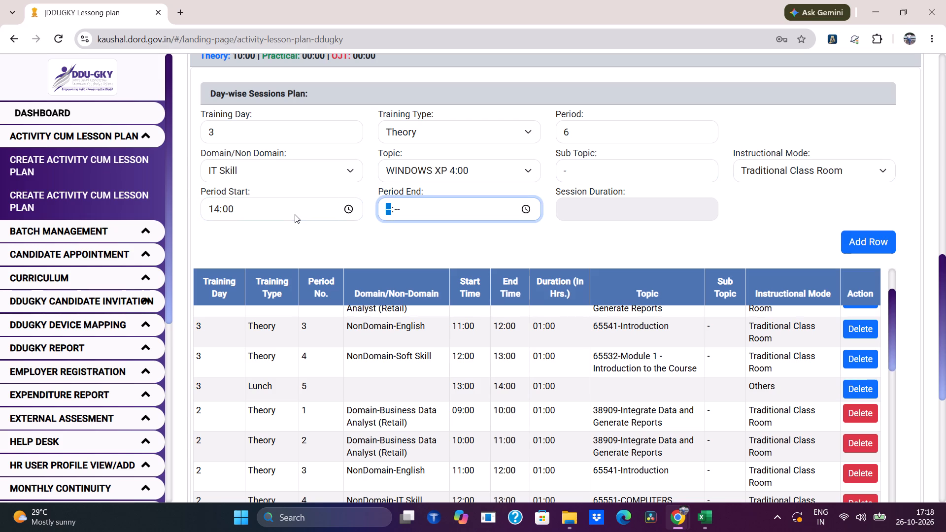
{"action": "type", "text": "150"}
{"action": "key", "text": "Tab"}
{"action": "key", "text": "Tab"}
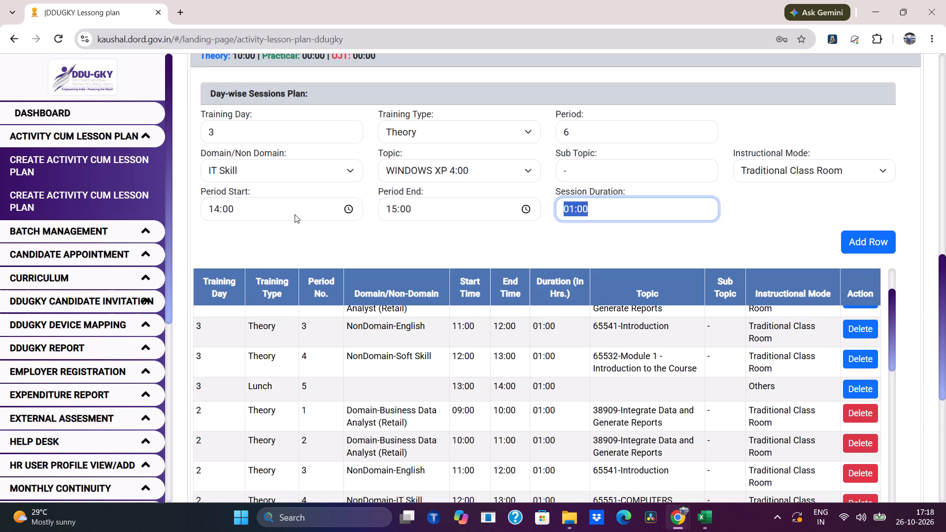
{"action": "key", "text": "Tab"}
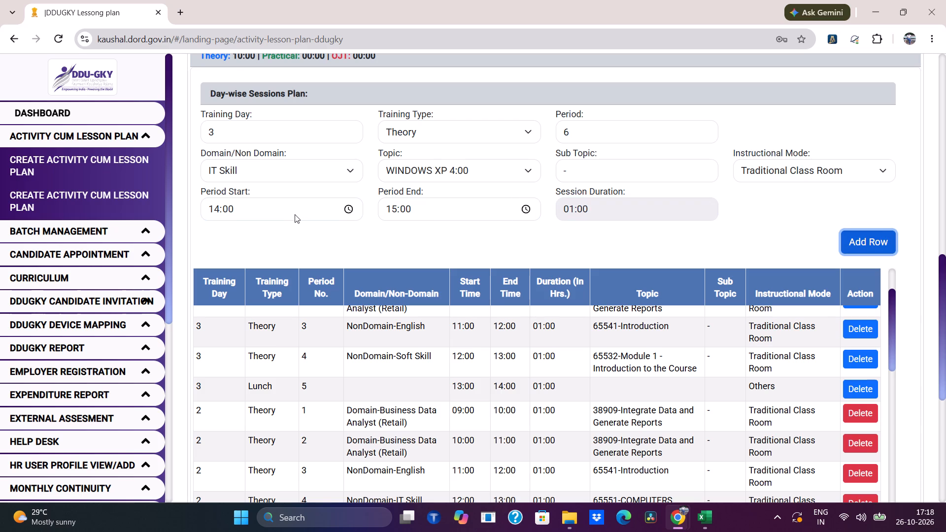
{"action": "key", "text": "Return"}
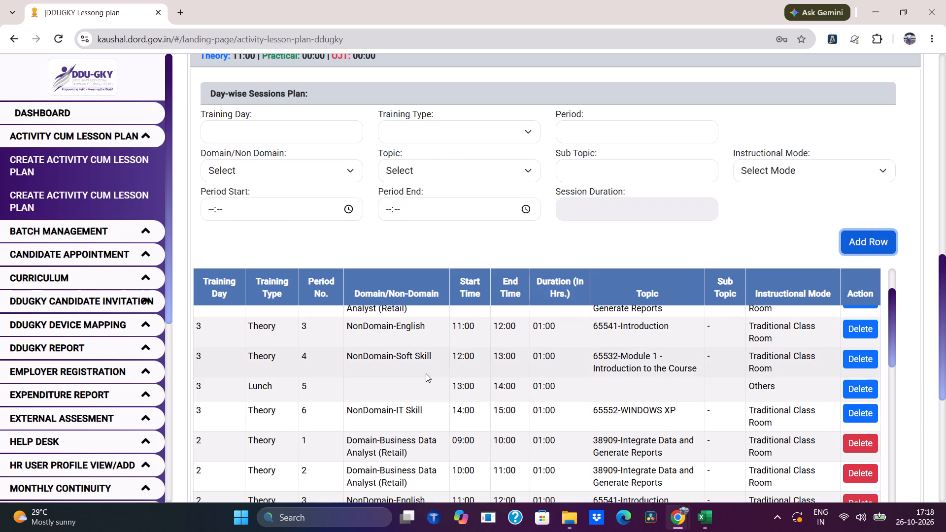
Begin another session entry with training day 3, training type Theory and period 7.
{"action": "left_click", "coordinate": [304, 133]}
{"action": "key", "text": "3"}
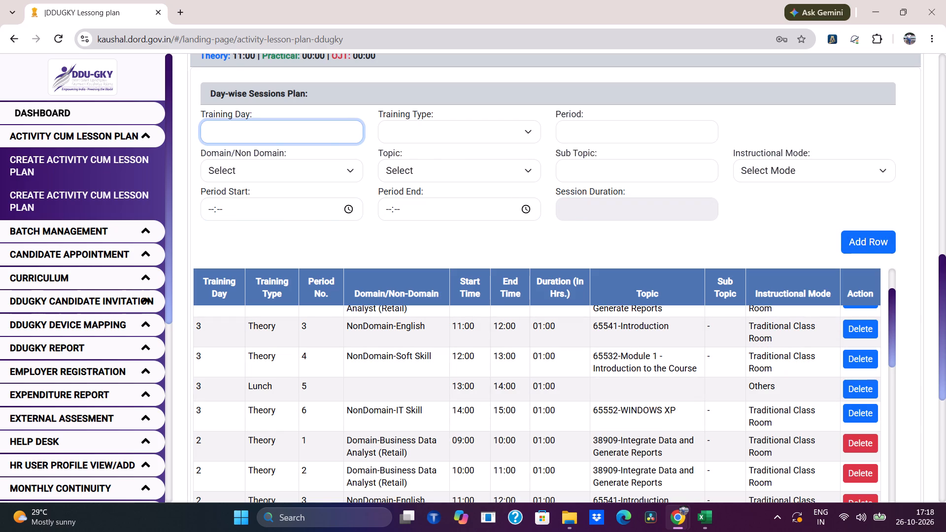
{"action": "left_click", "coordinate": [399, 133]}
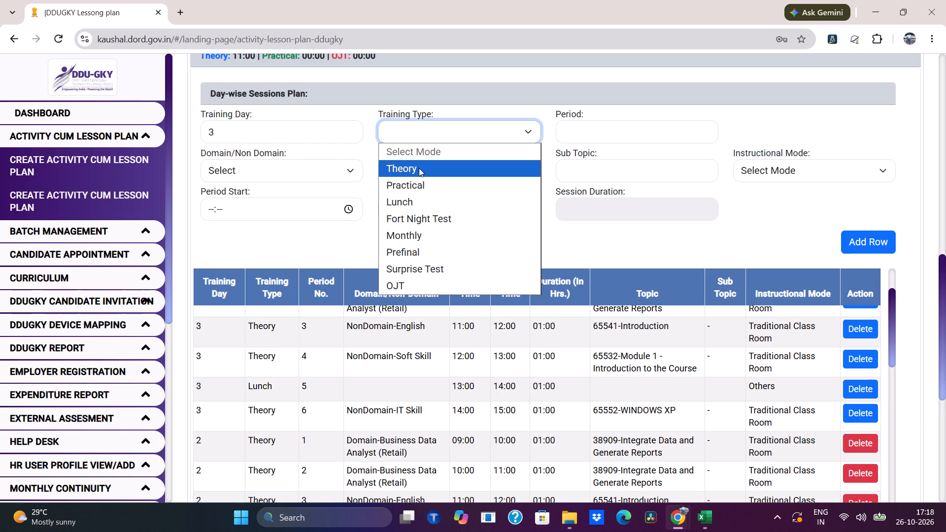
{"action": "left_click", "coordinate": [419, 168]}
{"action": "left_click", "coordinate": [622, 127]}
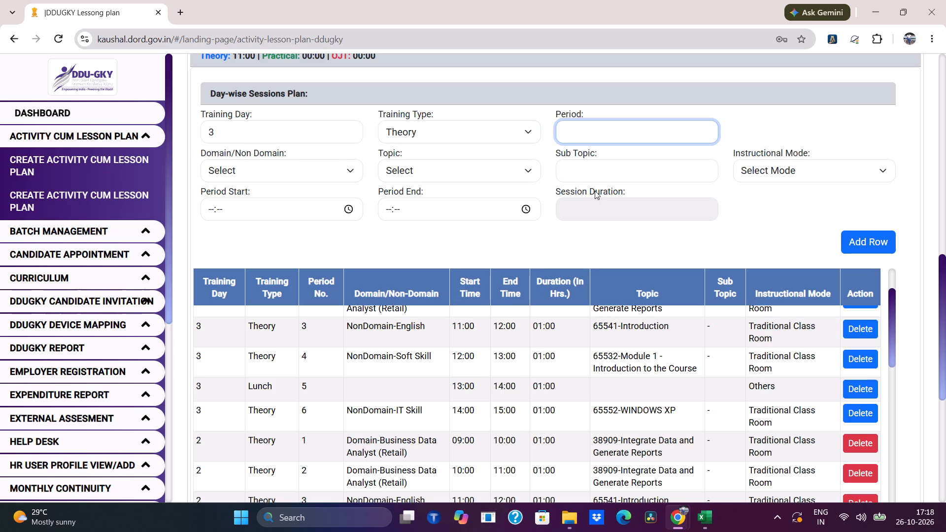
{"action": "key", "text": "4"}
{"action": "key", "text": "BackSpace"}
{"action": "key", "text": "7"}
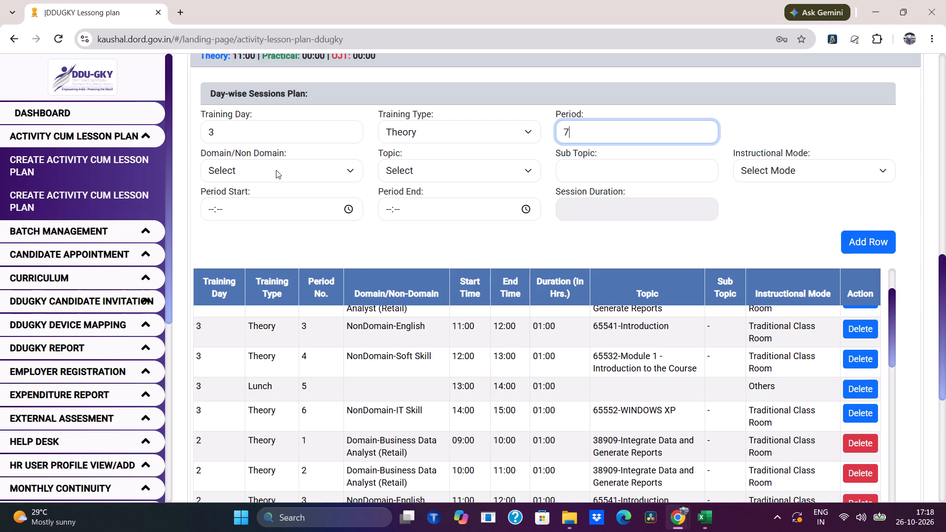
Open the Domain/Non Domain choices for the day 3 period 7 entry.
{"action": "left_click", "coordinate": [276, 170]}
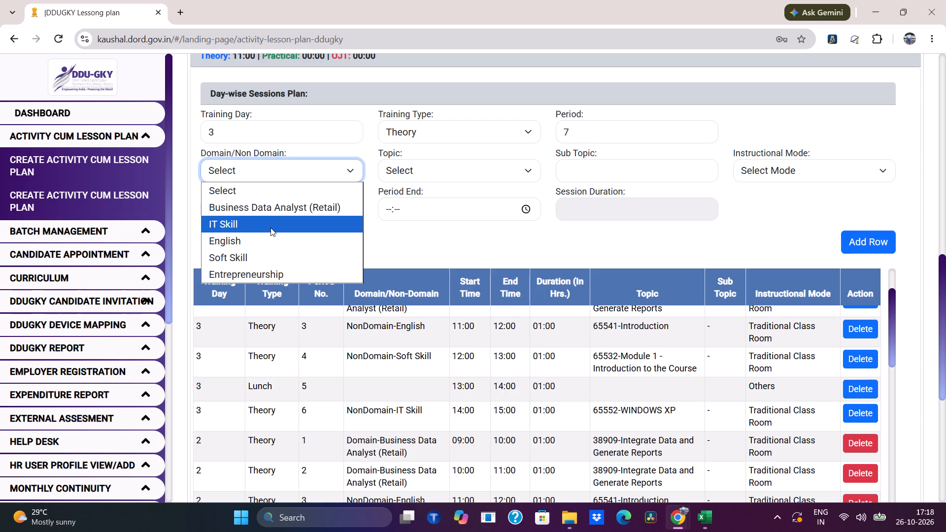
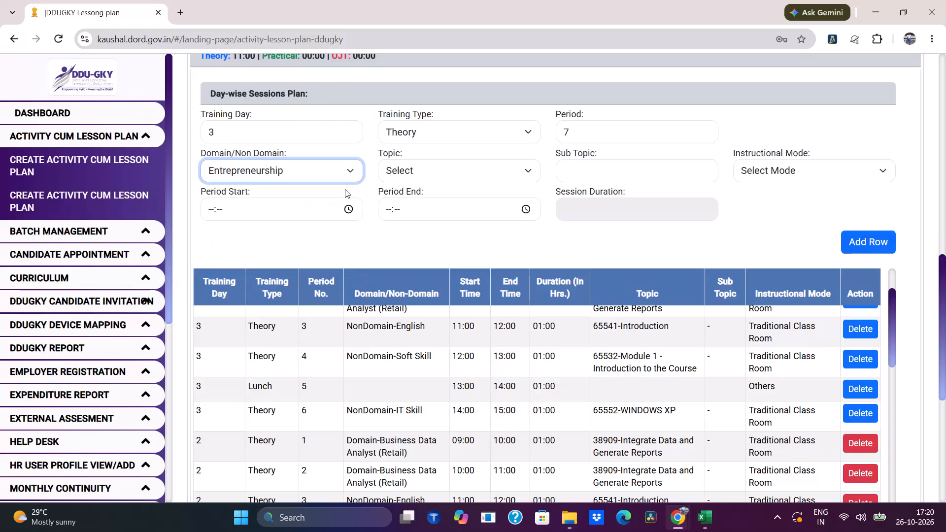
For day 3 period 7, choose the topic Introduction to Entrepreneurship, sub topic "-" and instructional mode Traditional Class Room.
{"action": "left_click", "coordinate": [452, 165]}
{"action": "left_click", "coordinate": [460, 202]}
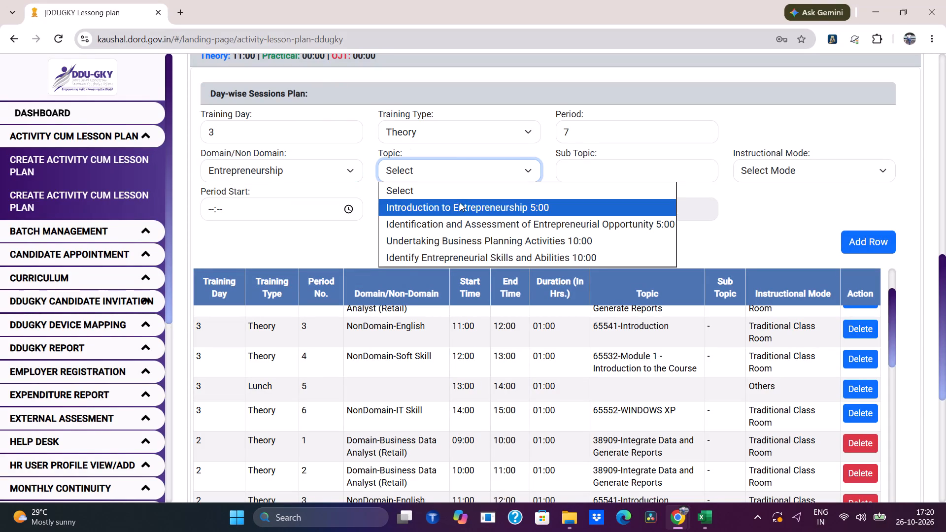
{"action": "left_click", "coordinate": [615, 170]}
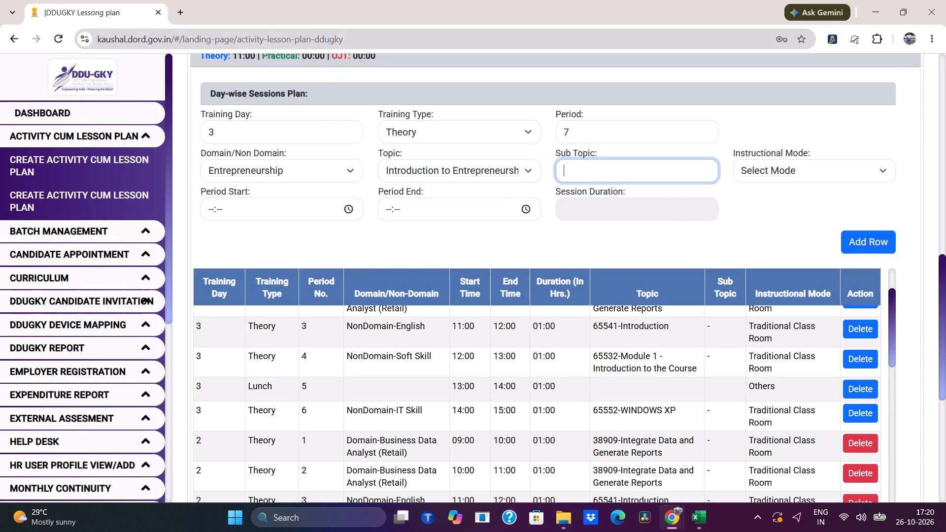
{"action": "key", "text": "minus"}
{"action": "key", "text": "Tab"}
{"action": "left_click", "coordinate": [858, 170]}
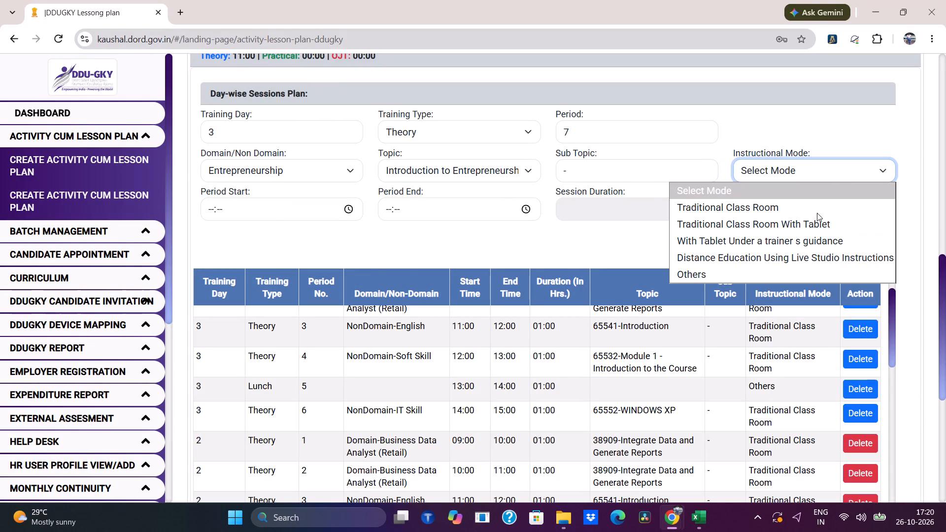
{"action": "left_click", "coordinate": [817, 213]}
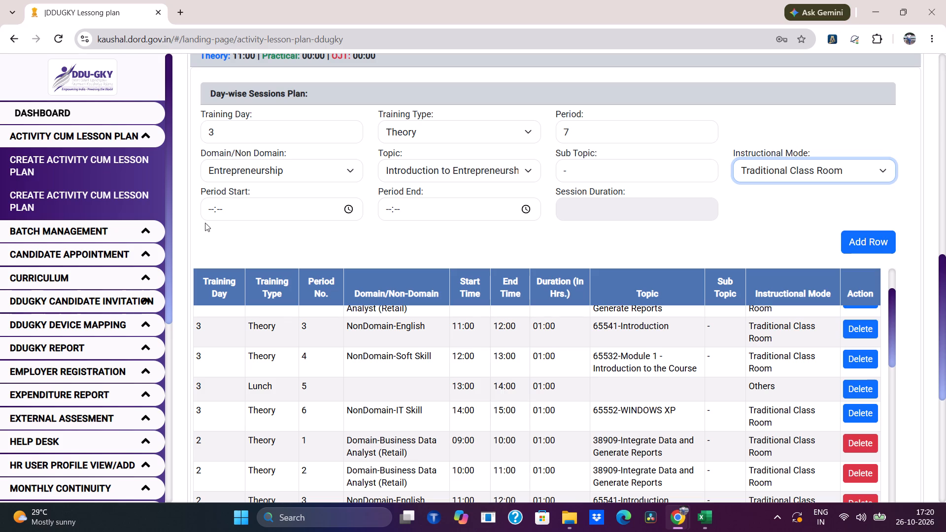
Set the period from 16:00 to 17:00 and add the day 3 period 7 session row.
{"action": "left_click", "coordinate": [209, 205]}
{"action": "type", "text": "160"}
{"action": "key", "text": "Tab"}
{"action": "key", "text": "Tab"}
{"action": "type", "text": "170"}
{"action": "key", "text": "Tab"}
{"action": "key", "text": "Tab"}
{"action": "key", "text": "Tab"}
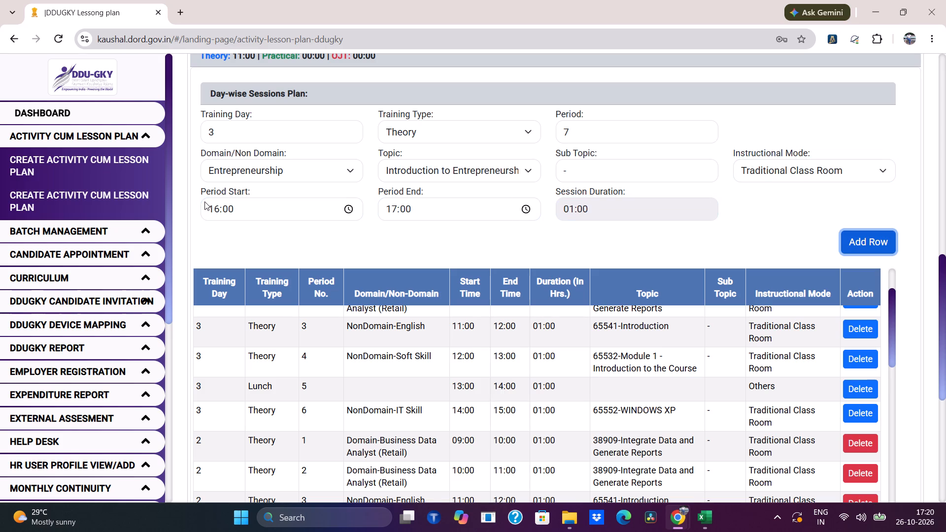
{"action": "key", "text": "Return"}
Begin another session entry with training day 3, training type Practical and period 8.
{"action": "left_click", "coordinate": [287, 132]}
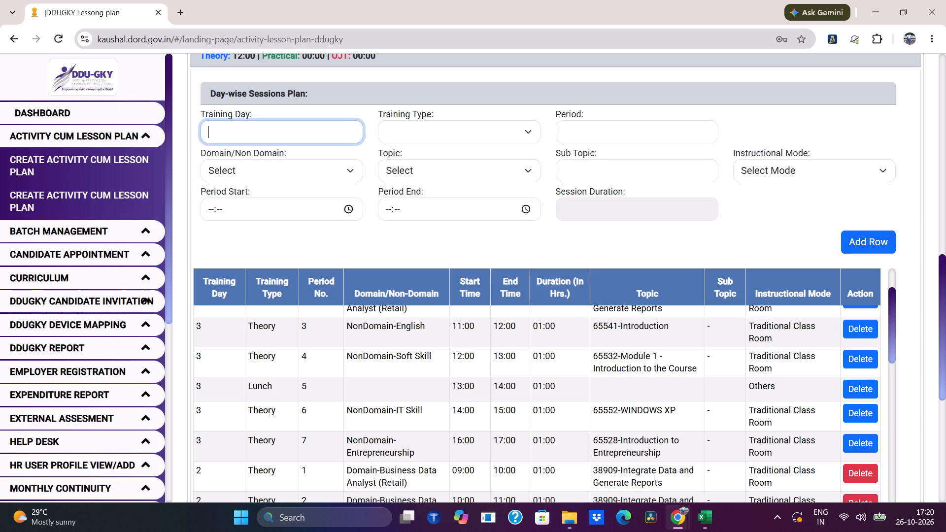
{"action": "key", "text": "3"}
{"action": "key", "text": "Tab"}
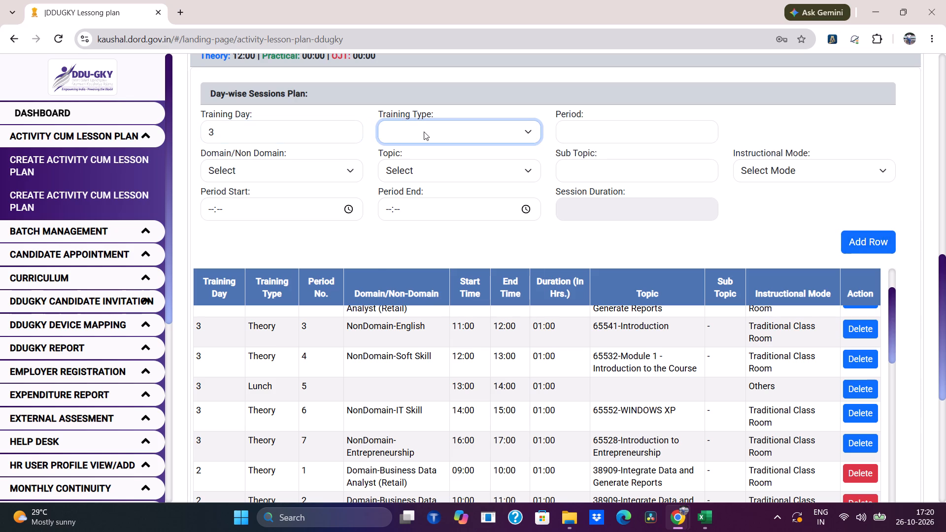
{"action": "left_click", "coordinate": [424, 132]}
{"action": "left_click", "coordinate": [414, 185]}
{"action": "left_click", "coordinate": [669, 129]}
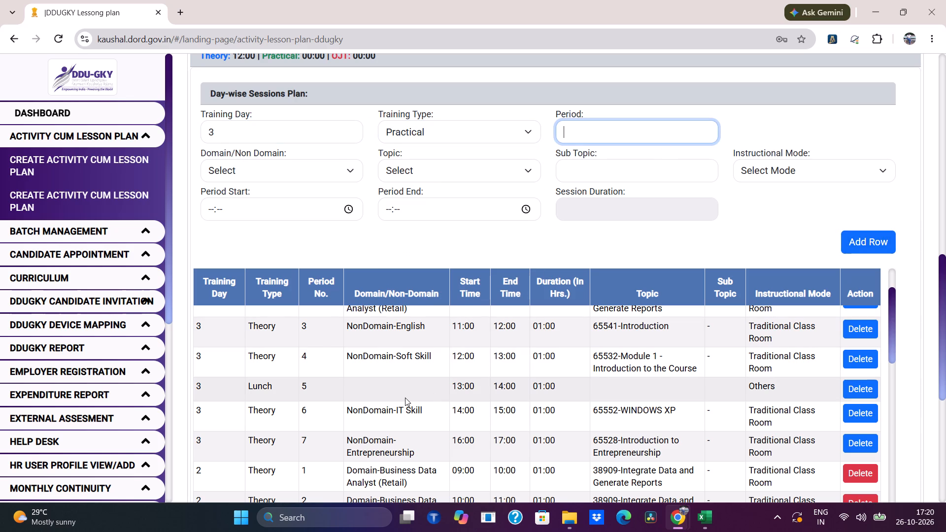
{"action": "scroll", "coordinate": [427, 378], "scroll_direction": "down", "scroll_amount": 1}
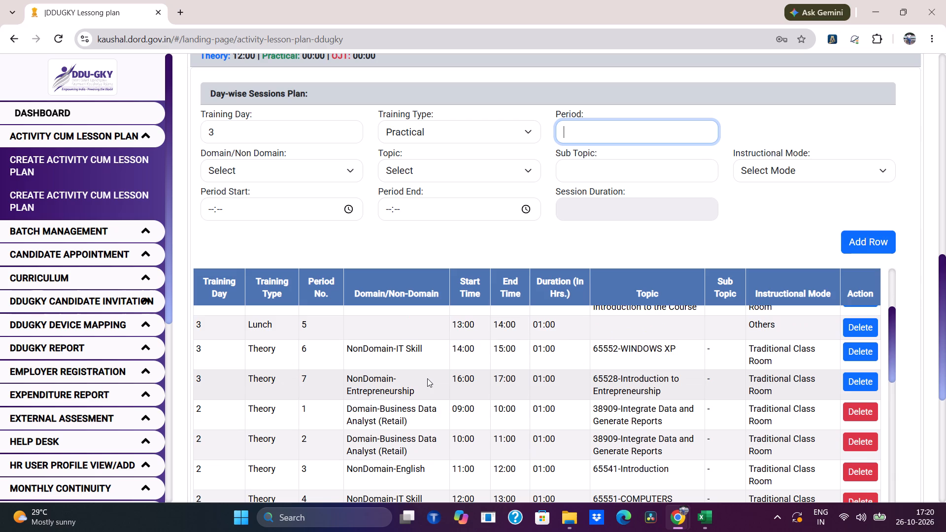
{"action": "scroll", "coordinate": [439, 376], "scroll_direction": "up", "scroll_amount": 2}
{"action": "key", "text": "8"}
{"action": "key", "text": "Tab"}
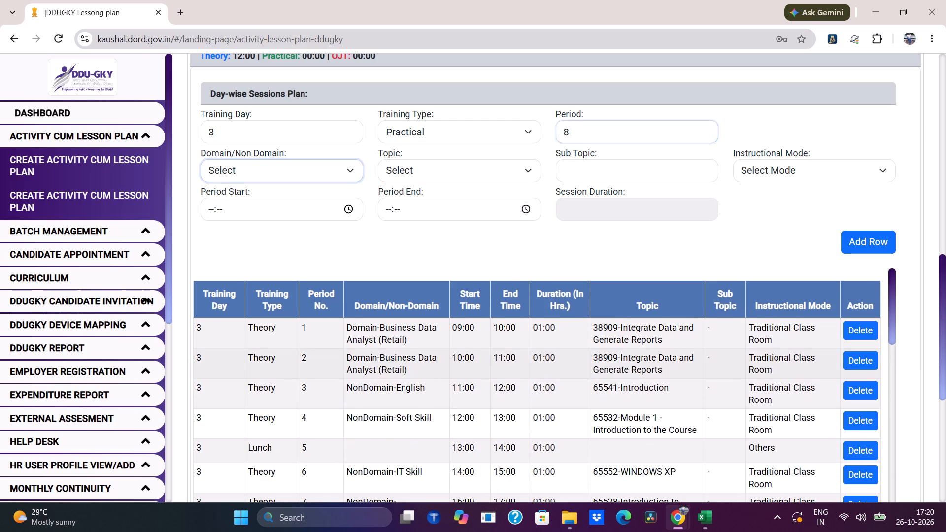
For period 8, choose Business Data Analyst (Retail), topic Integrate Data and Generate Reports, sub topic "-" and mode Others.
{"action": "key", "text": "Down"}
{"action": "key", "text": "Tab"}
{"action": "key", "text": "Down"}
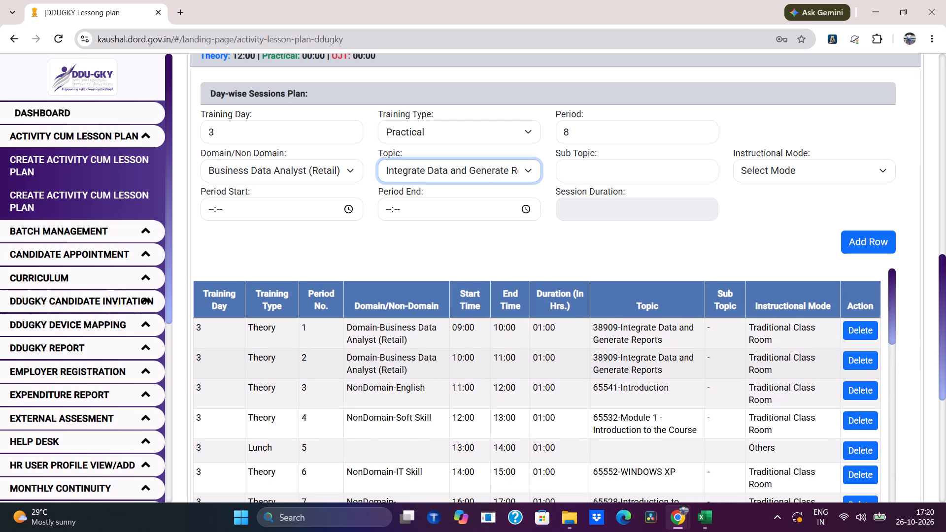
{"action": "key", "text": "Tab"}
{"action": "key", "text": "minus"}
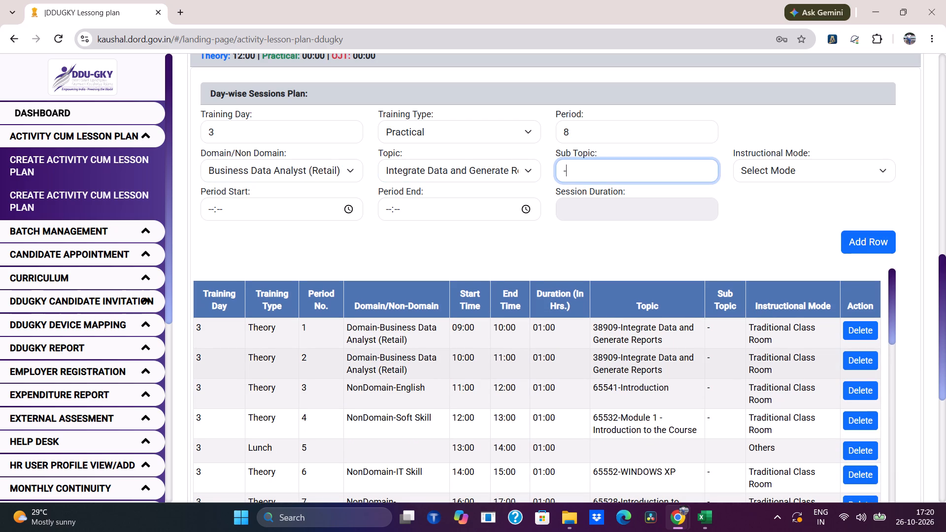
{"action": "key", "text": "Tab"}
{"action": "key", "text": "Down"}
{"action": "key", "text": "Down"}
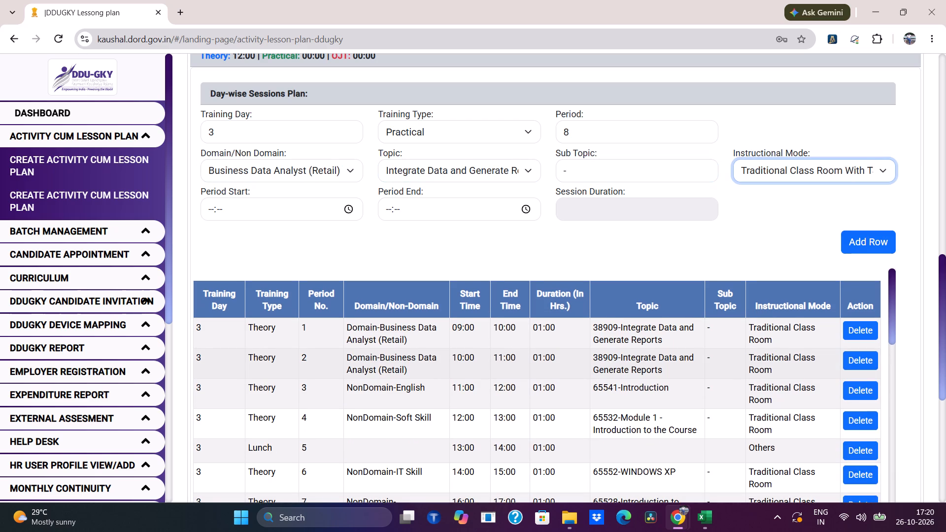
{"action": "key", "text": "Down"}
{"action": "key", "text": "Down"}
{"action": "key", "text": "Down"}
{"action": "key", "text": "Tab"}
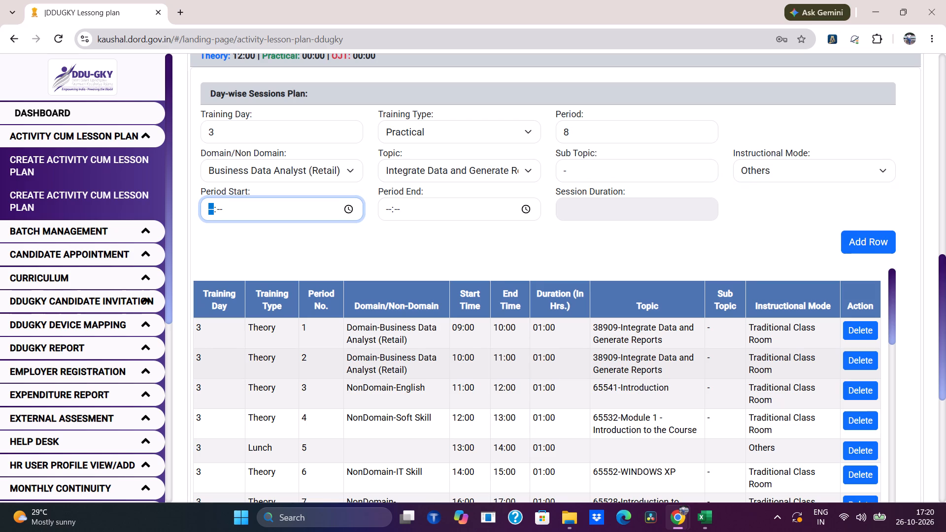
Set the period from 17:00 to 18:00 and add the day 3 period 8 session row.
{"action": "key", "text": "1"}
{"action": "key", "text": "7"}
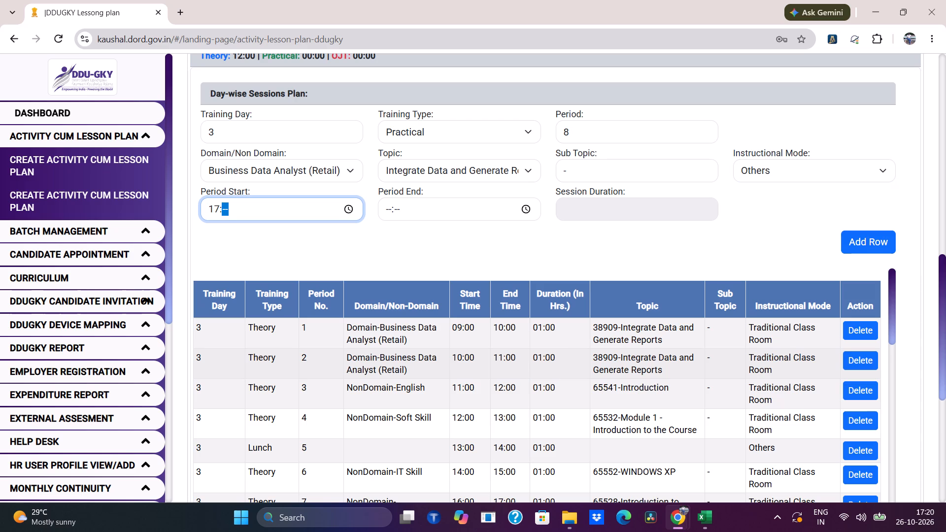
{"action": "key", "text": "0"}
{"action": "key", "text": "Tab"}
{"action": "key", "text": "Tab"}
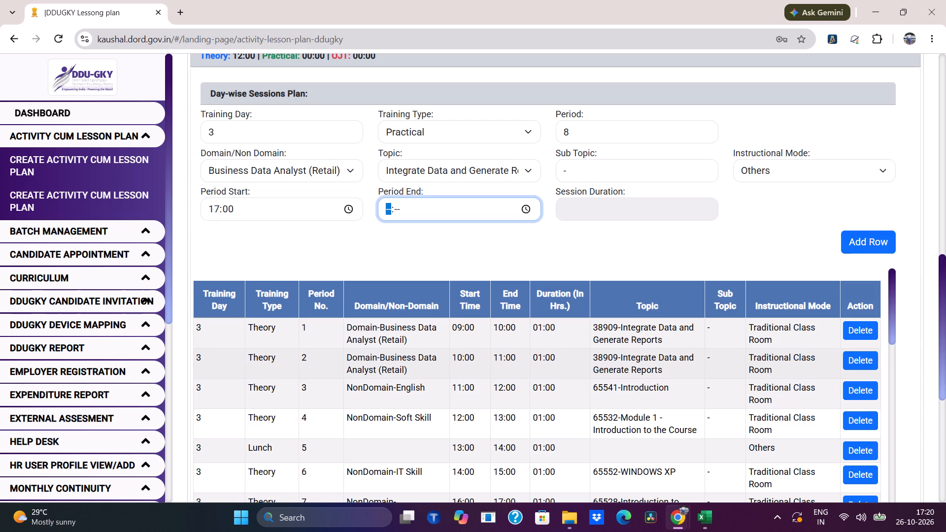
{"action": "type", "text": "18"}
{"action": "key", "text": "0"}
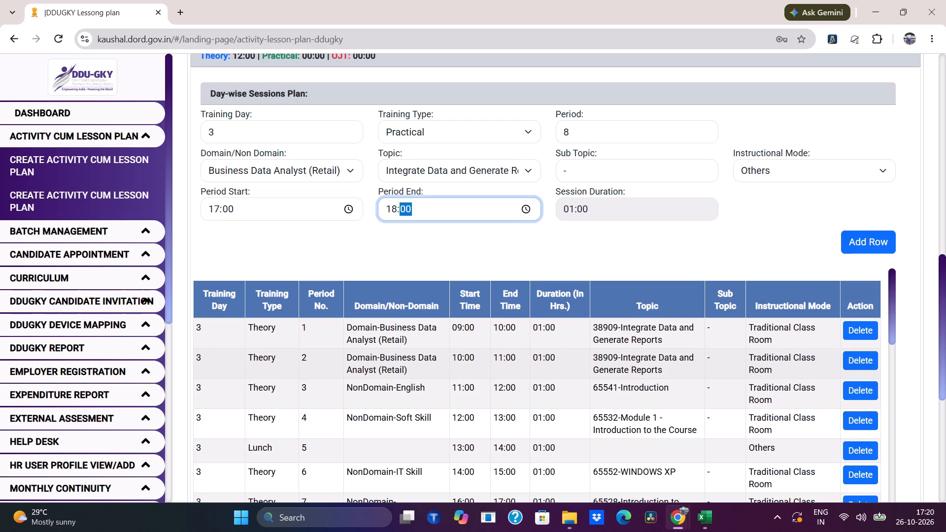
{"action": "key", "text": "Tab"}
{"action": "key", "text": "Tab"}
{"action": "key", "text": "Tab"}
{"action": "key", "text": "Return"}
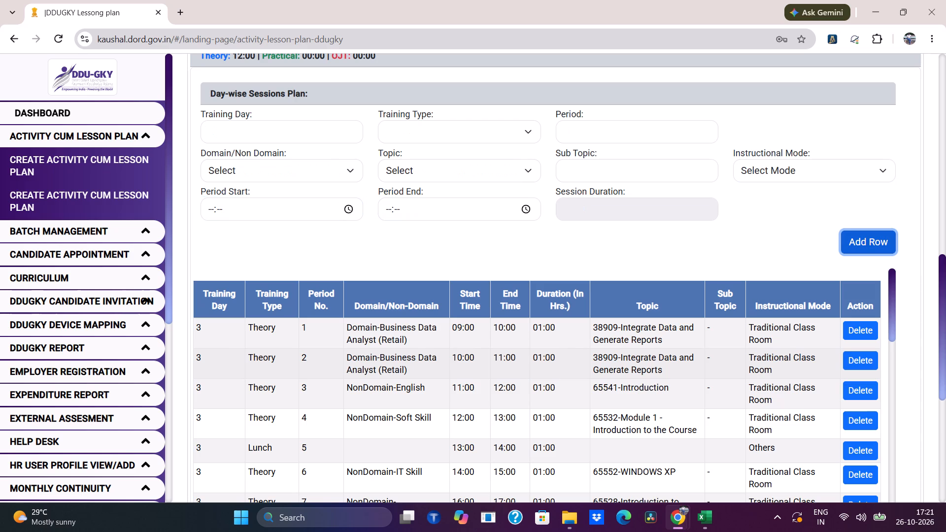
Review the period times of the day 3 session rows against those of the earlier training days.
{"action": "scroll", "coordinate": [440, 378], "scroll_direction": "down", "scroll_amount": 1}
{"action": "scroll", "coordinate": [506, 402], "scroll_direction": "down", "scroll_amount": 1}
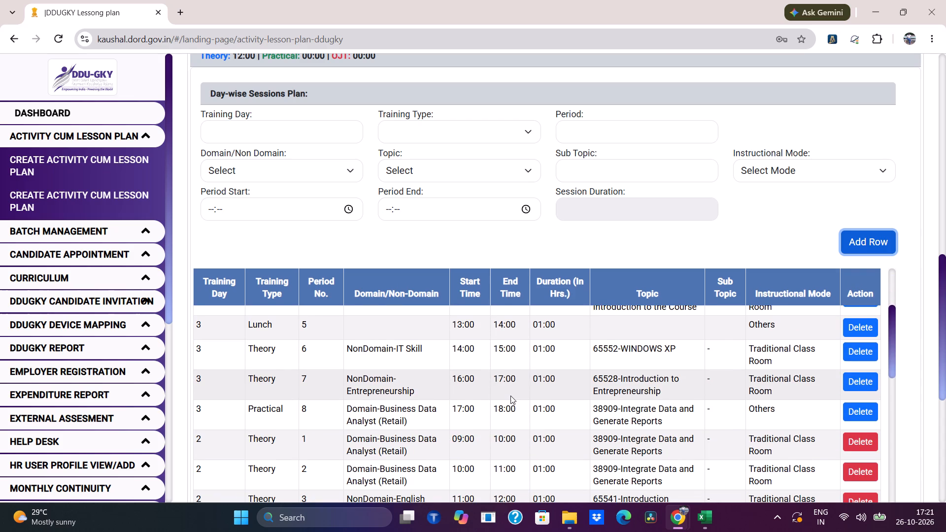
{"action": "scroll", "coordinate": [512, 397], "scroll_direction": "down", "scroll_amount": 19}
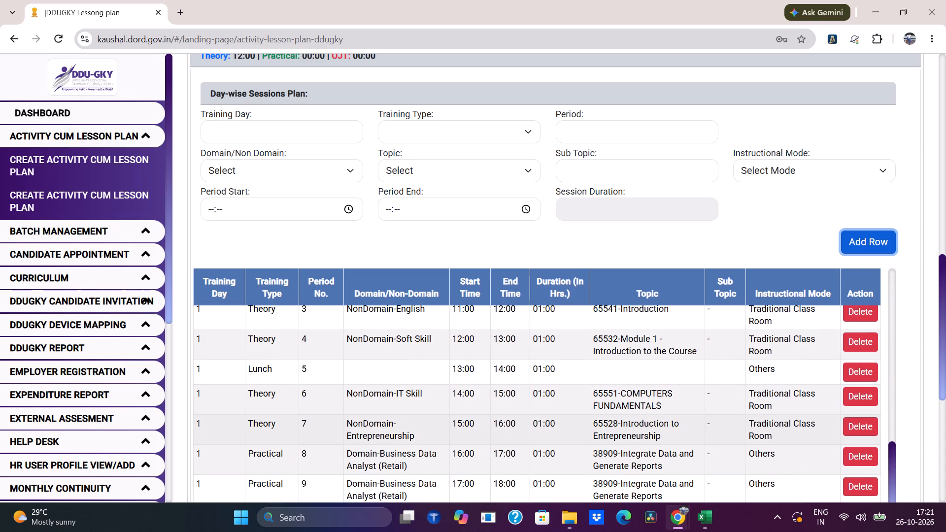
{"action": "scroll", "coordinate": [509, 428], "scroll_direction": "up", "scroll_amount": 9}
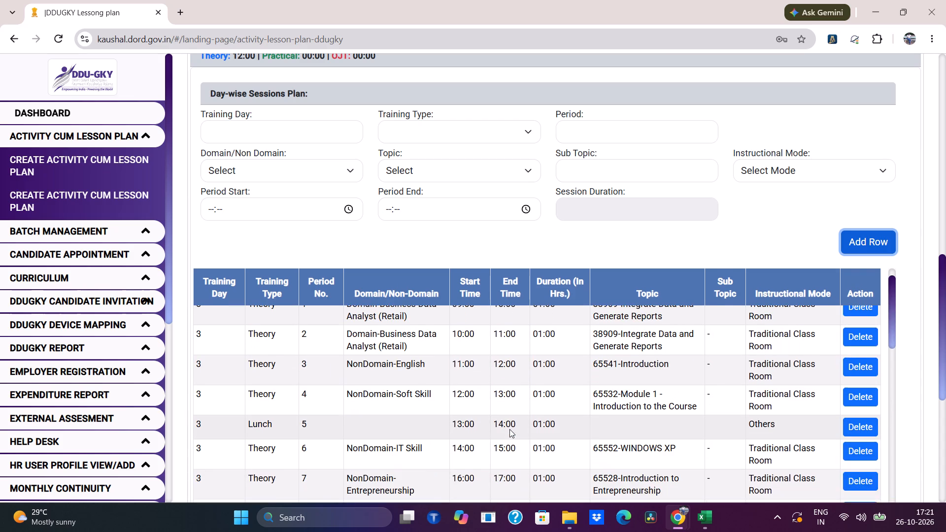
{"action": "scroll", "coordinate": [509, 429], "scroll_direction": "up", "scroll_amount": 4}
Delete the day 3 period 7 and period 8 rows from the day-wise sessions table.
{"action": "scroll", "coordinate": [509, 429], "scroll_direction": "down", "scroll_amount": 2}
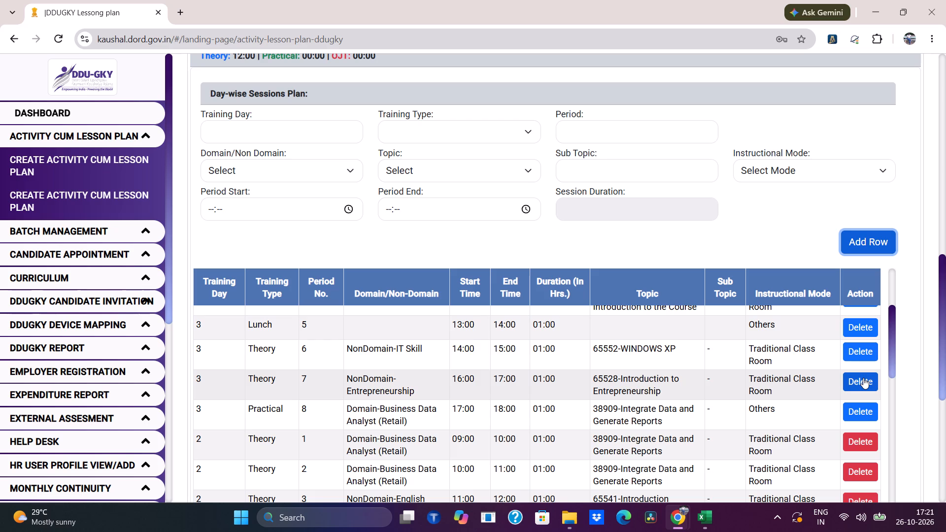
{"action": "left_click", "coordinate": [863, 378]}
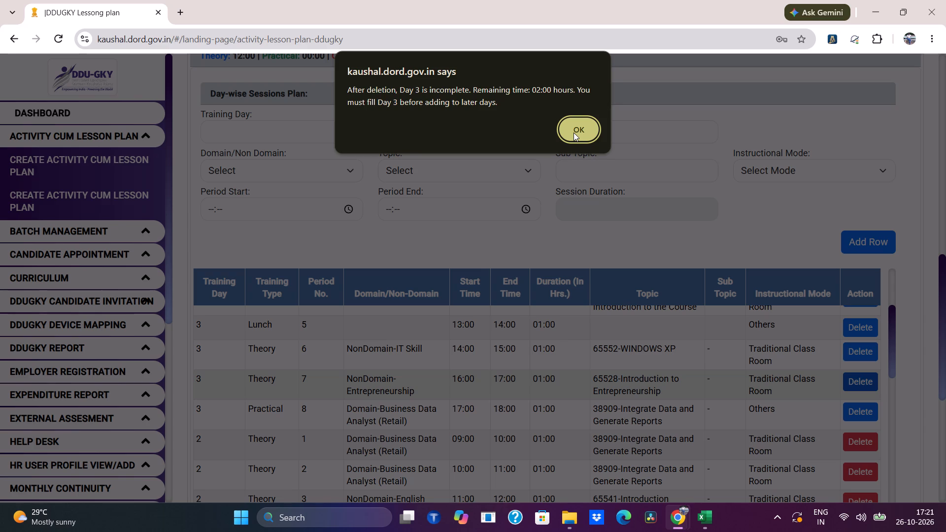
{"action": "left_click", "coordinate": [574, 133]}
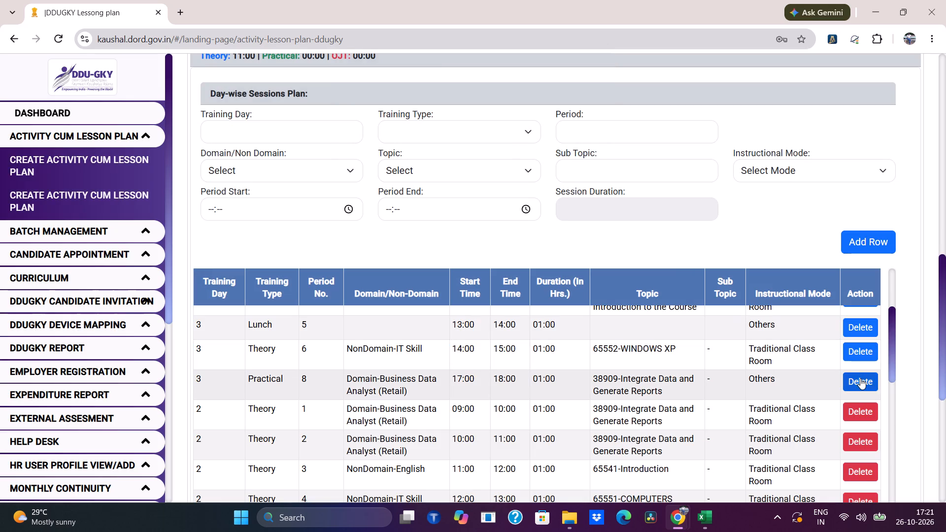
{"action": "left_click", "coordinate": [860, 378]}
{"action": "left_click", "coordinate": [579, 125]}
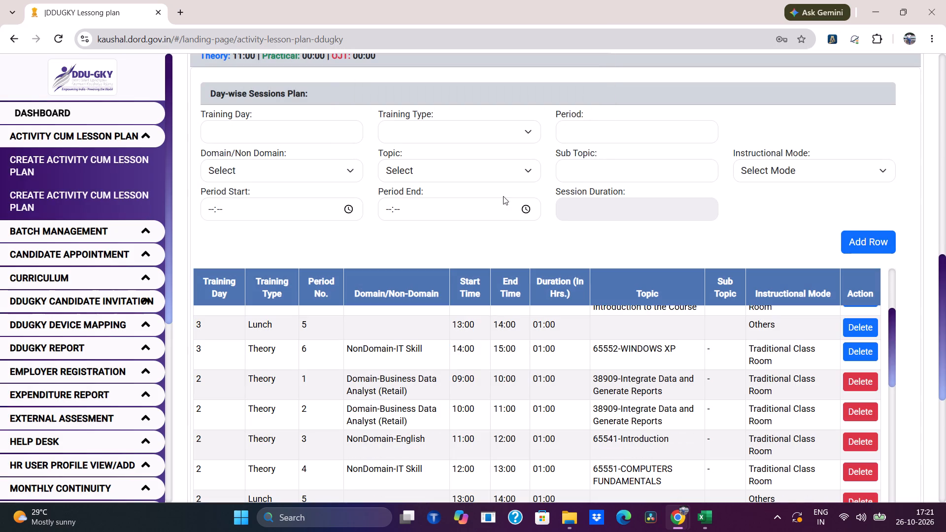
Begin a new session entry with training day 3, training type Theory and period 7.
{"action": "left_click", "coordinate": [294, 130]}
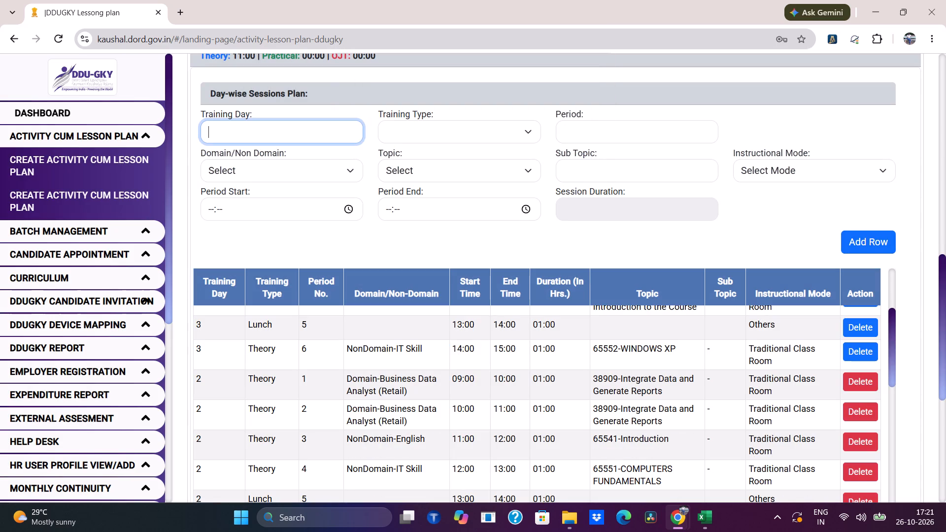
{"action": "key", "text": "3"}
{"action": "key", "text": "Tab"}
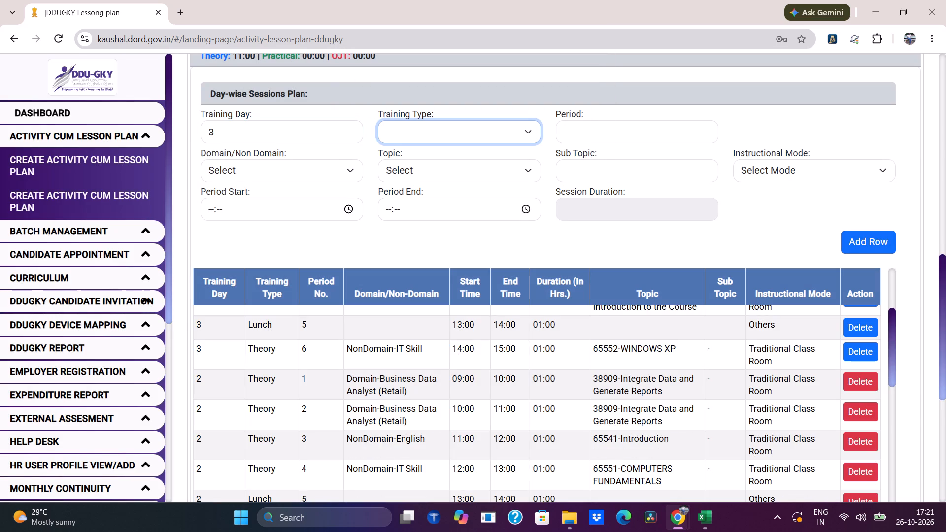
{"action": "key", "text": "Down"}
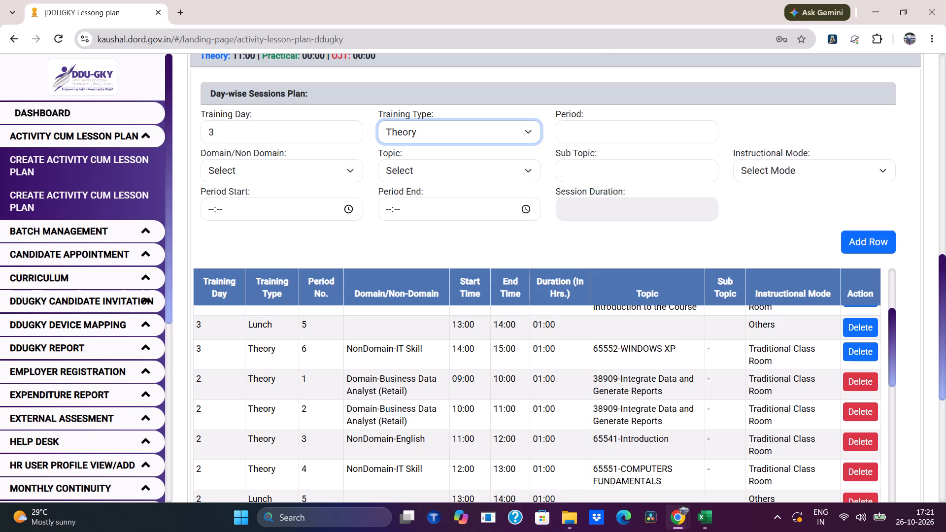
{"action": "key", "text": "Tab"}
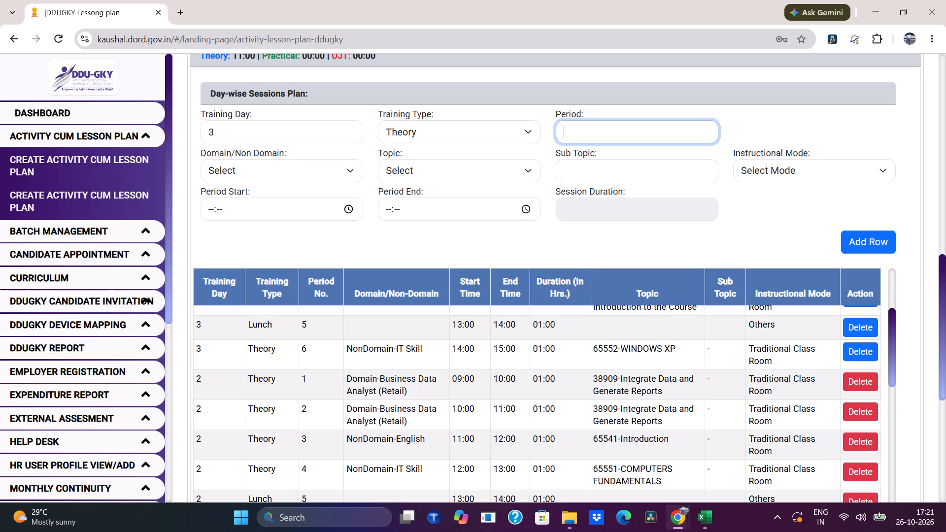
{"action": "key", "text": "7"}
{"action": "key", "text": "Tab"}
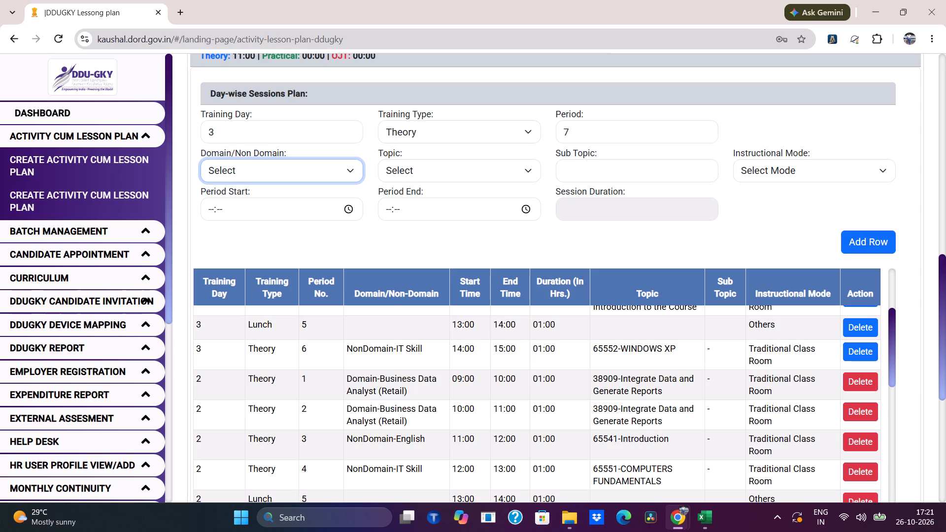
Set the period 7 entry's domain to Entrepreneurship, topic to Introduction to Entrepreneurship, sub topic to "-" and instructional mode to Traditional Class Room.
{"action": "key", "text": "Down"}
{"action": "key", "text": "Down"}
{"action": "key", "text": "Down"}
{"action": "key", "text": "Down"}
{"action": "key", "text": "Down"}
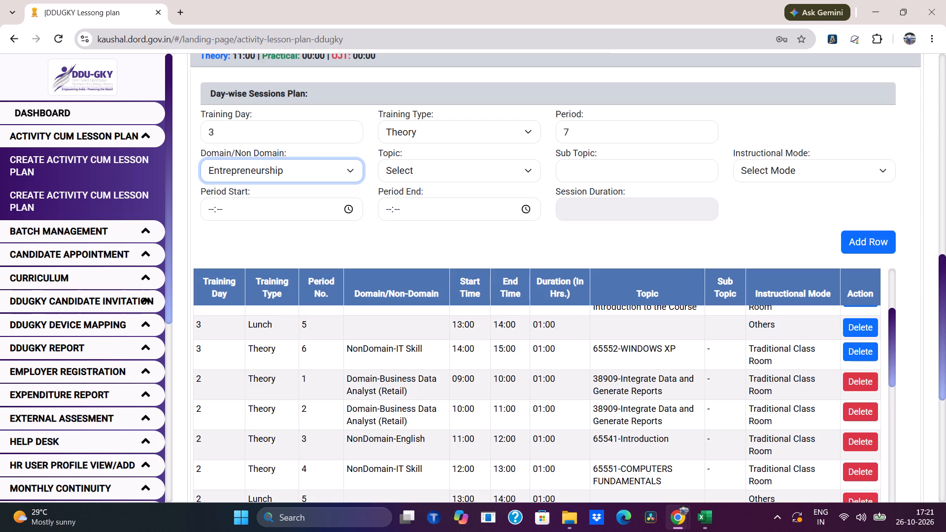
{"action": "key", "text": "Tab"}
{"action": "key", "text": "Down"}
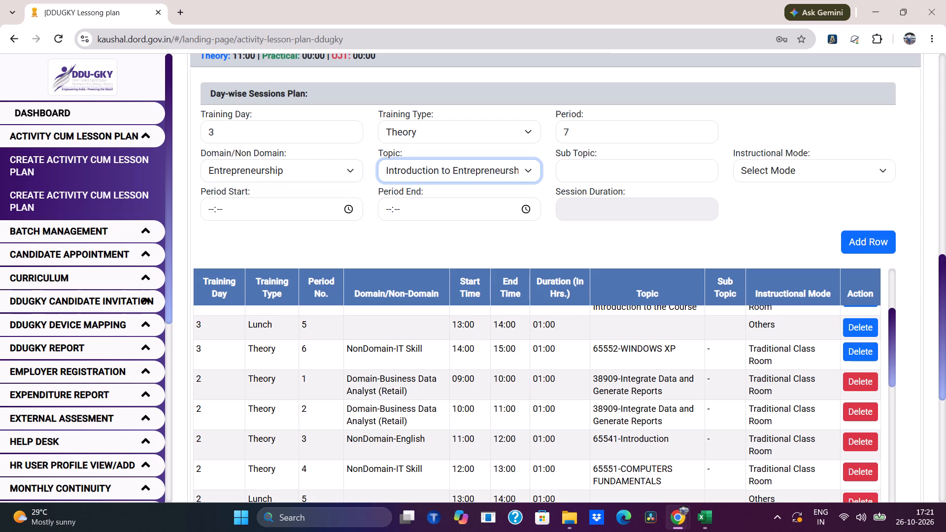
{"action": "key", "text": "Down"}
{"action": "left_click", "coordinate": [444, 175]}
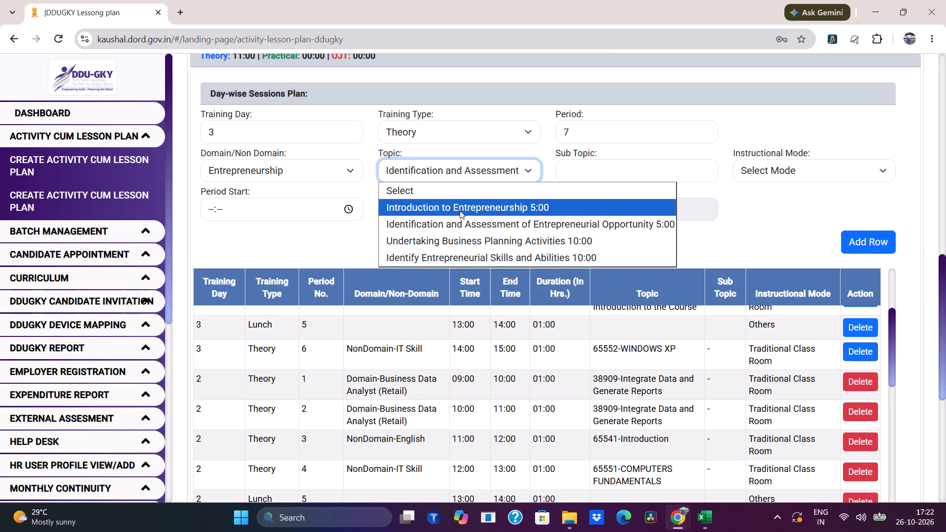
{"action": "left_click", "coordinate": [460, 210]}
{"action": "left_click", "coordinate": [657, 172]}
{"action": "key", "text": "minus"}
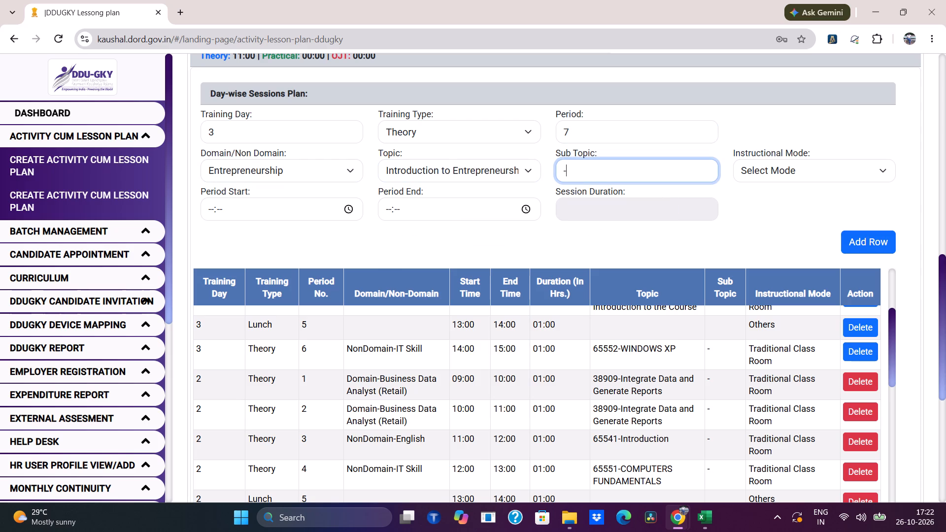
{"action": "key", "text": "Tab"}
{"action": "key", "text": "Down"}
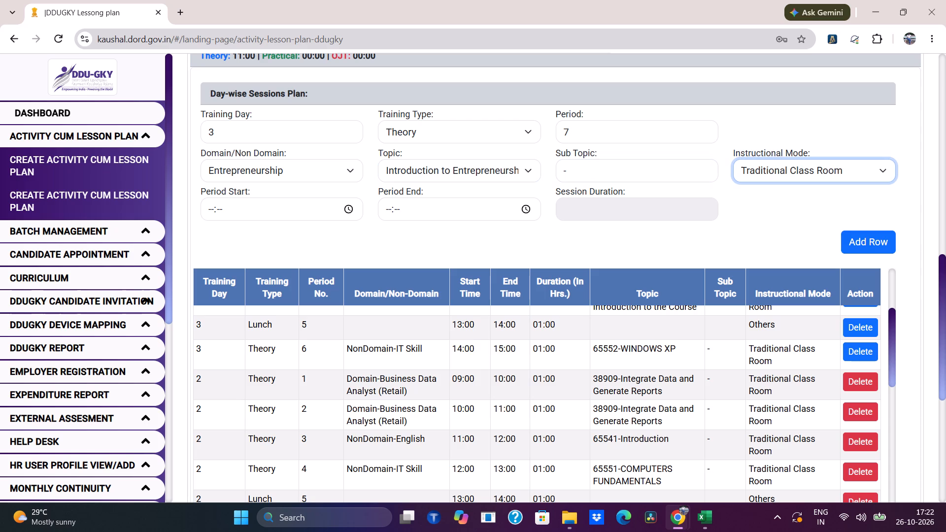
Set the period from 15:00 to 16:00 and add the day 3 period 7 session row.
{"action": "left_click", "coordinate": [234, 213]}
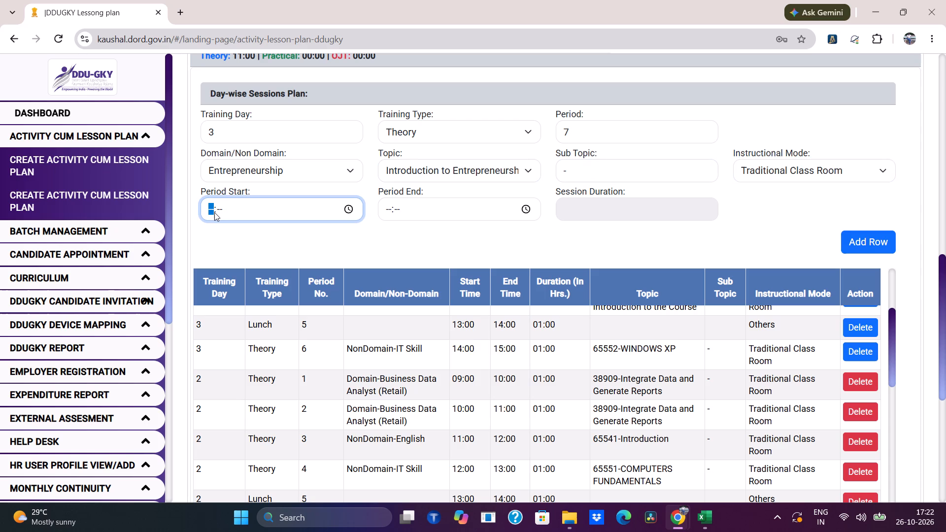
{"action": "type", "text": "160"}
{"action": "left_click", "coordinate": [216, 208]}
{"action": "type", "text": "15"}
{"action": "key", "text": "Tab"}
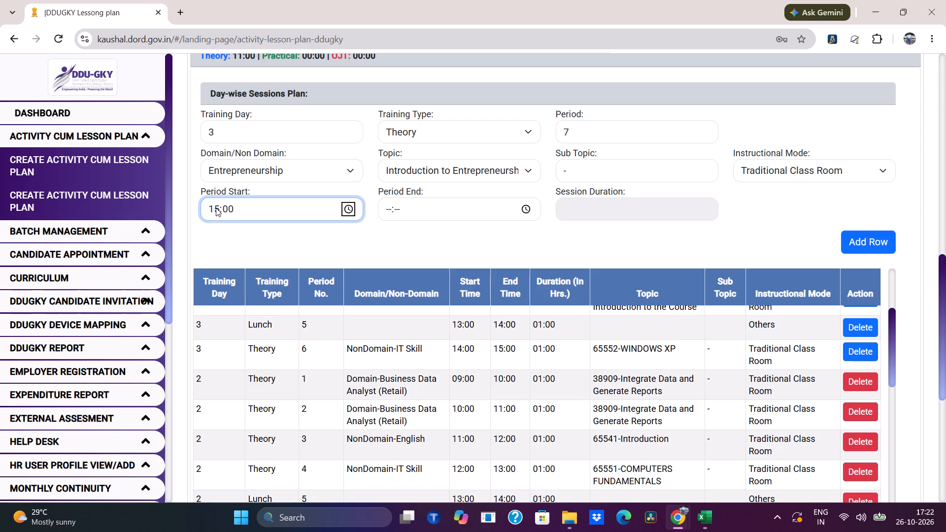
{"action": "key", "text": "Tab"}
{"action": "type", "text": "160"}
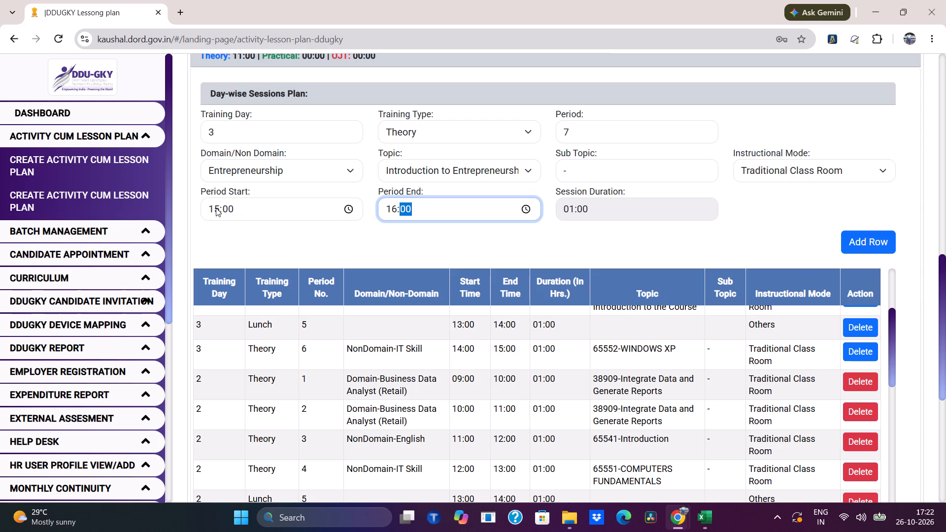
{"action": "key", "text": "Tab"}
{"action": "key", "text": "Tab"}
{"action": "key", "text": "Tab"}
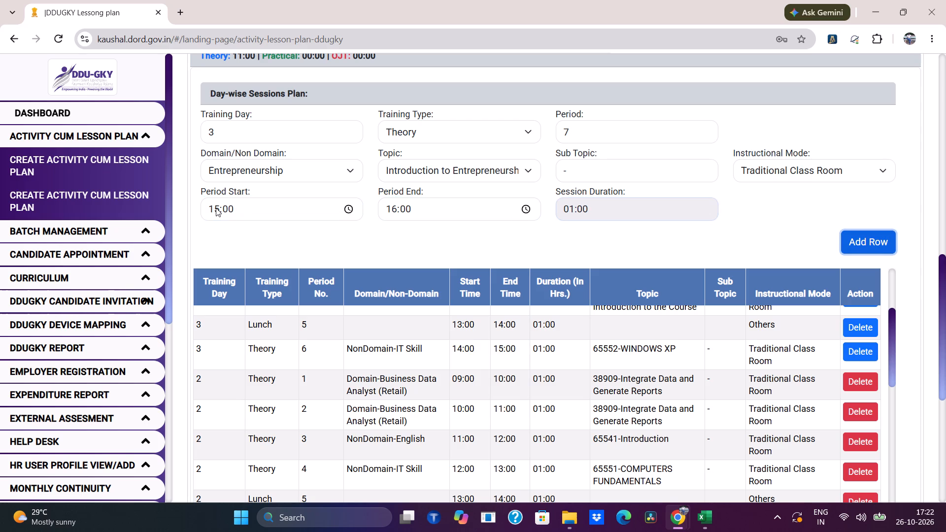
{"action": "key", "text": "Return"}
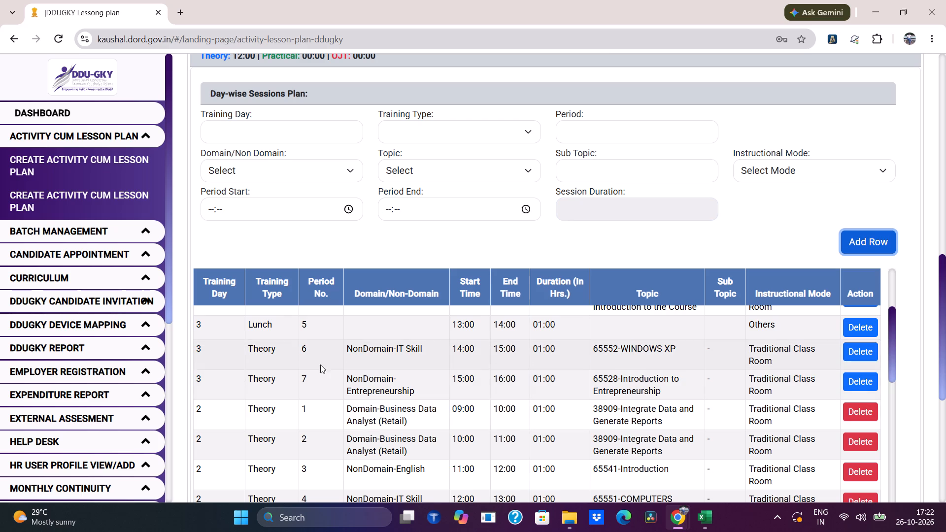
Begin a new session entry with training day 3, training type Practical, period 8 and domain Business Data Analyst (Retail).
{"action": "left_click", "coordinate": [239, 129]}
{"action": "key", "text": "3"}
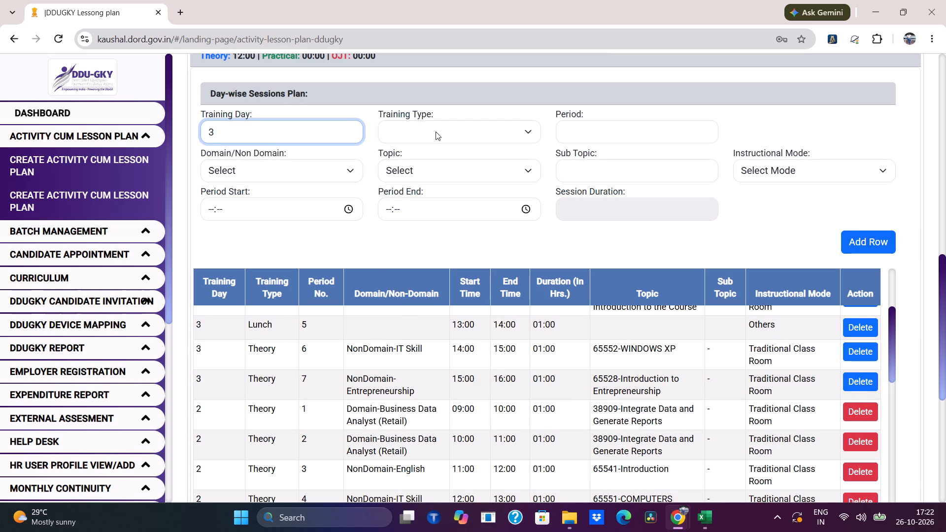
{"action": "left_click", "coordinate": [436, 132]}
{"action": "left_click", "coordinate": [449, 187]}
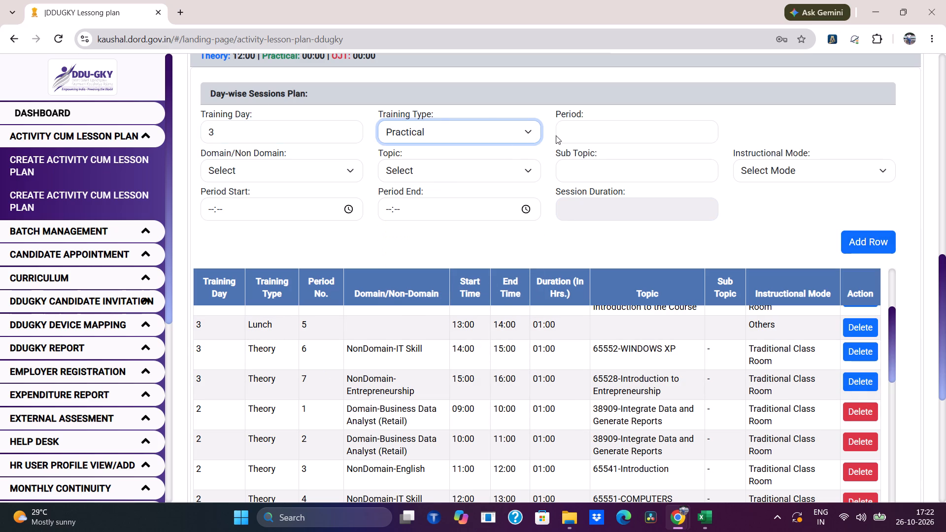
{"action": "left_click", "coordinate": [583, 135]}
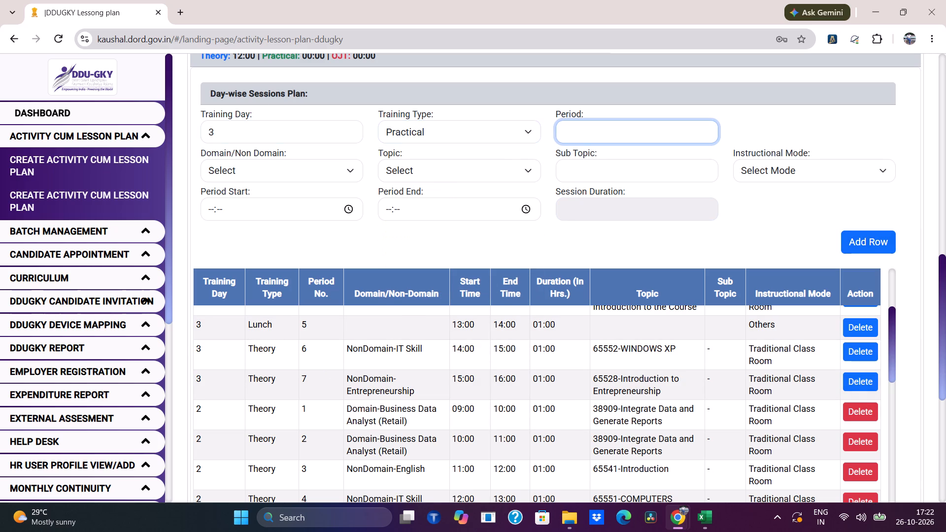
{"action": "key", "text": "8"}
{"action": "key", "text": "Tab"}
{"action": "key", "text": "Down"}
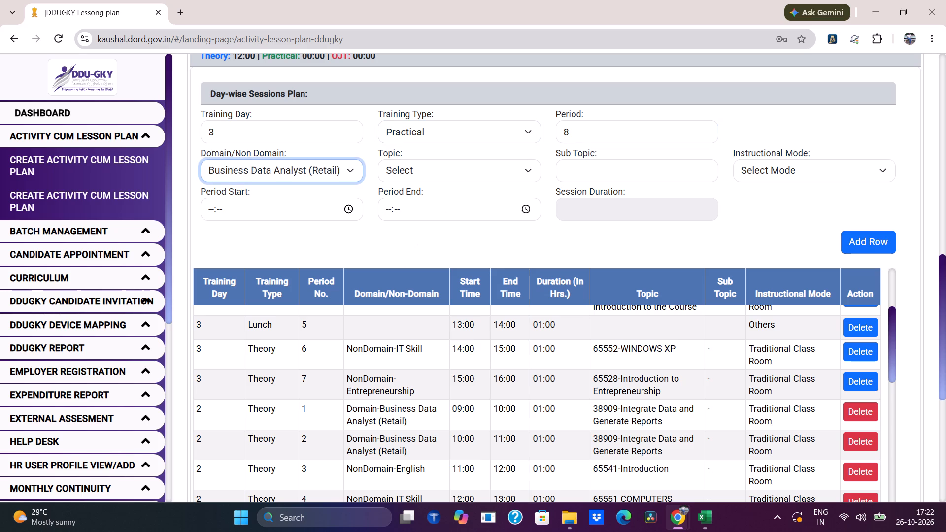
{"action": "key", "text": "Down"}
{"action": "key", "text": "Up"}
Set the period 8 entry's topic to Integrate Data and Generate Reports, sub topic to "-" and instructional mode to Others.
{"action": "key", "text": "Tab"}
{"action": "key", "text": "Down"}
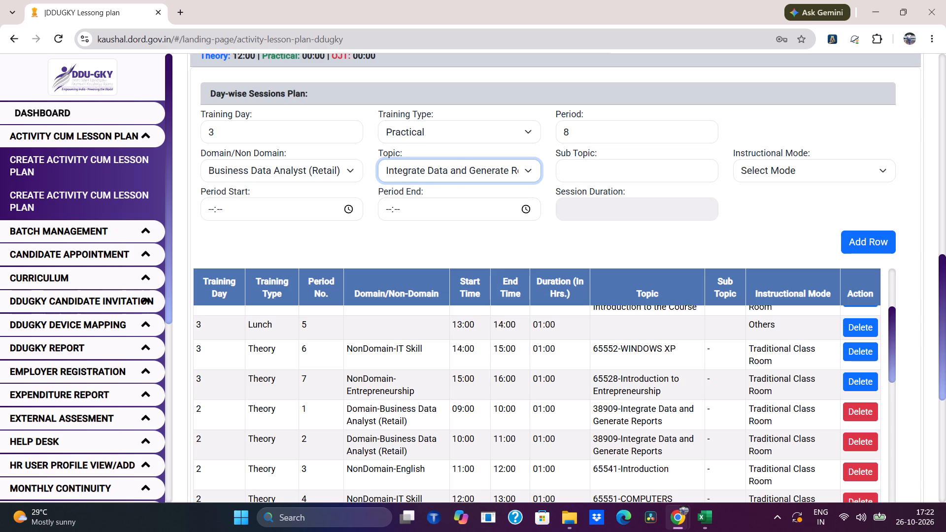
{"action": "key", "text": "Down"}
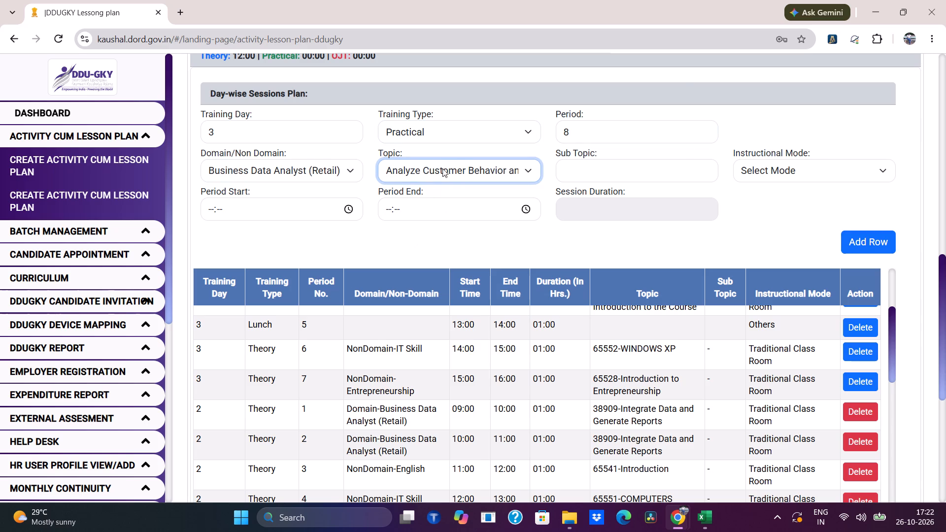
{"action": "left_click", "coordinate": [446, 165]}
{"action": "left_click", "coordinate": [466, 205]}
{"action": "left_click", "coordinate": [640, 142]}
{"action": "left_click", "coordinate": [625, 170]}
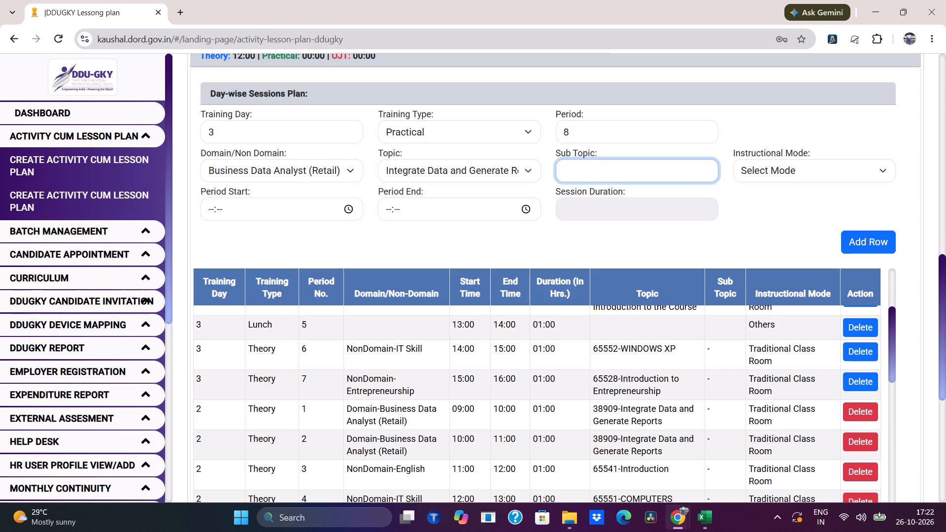
{"action": "key", "text": "minus"}
{"action": "key", "text": "Tab"}
{"action": "key", "text": "Down"}
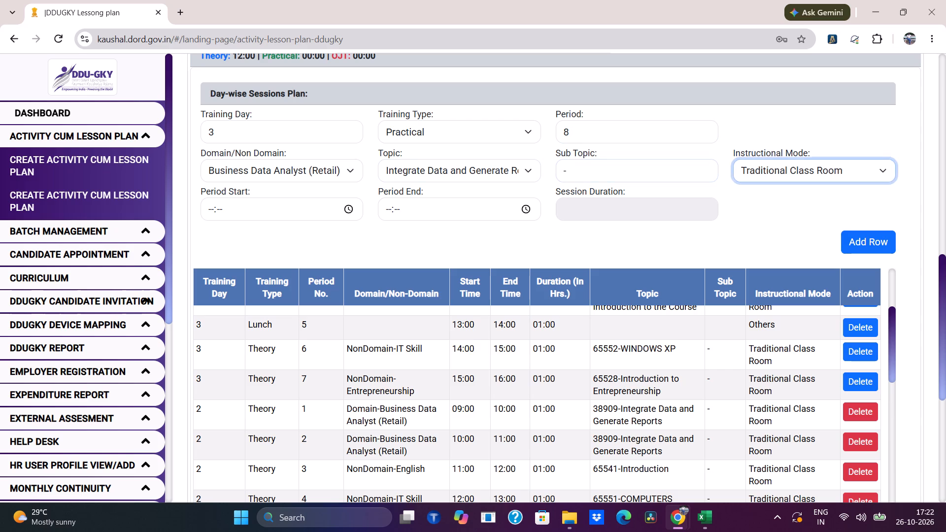
{"action": "key", "text": "Down"}
{"action": "key", "text": "Down"}
{"action": "key", "text": "Down"}
{"action": "key", "text": "Down"}
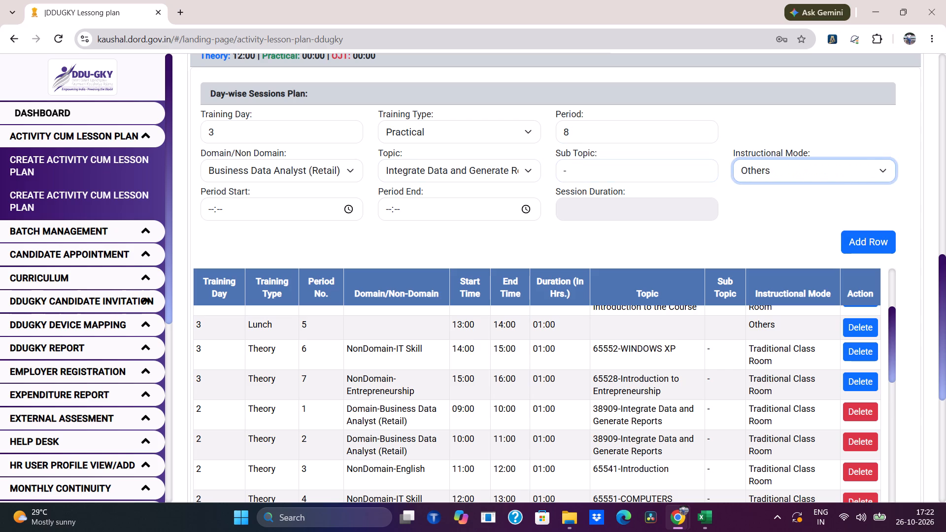
Set the period from 16:00 to 17:00 and add the day 3 period 8 session row.
{"action": "key", "text": "Tab"}
{"action": "key", "text": "1"}
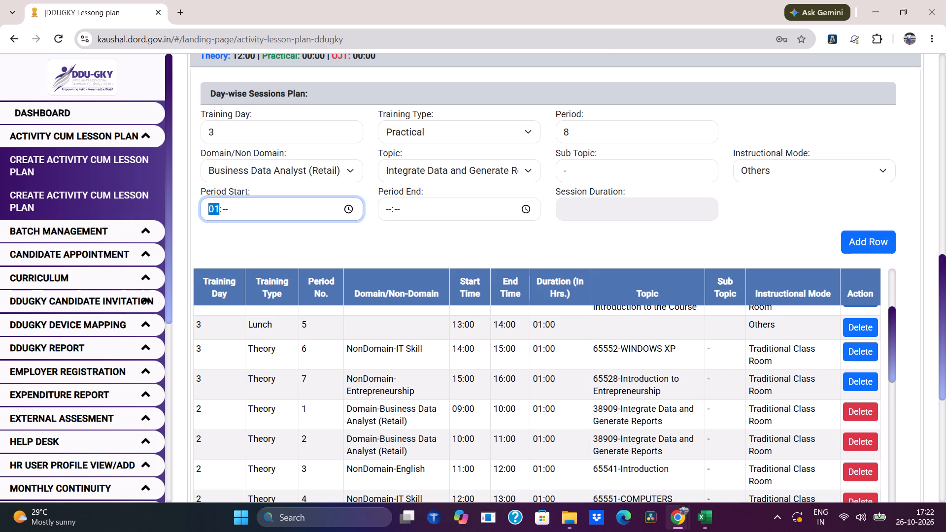
{"action": "key", "text": "6"}
{"action": "key", "text": "0"}
{"action": "key", "text": "Tab"}
{"action": "key", "text": "Tab"}
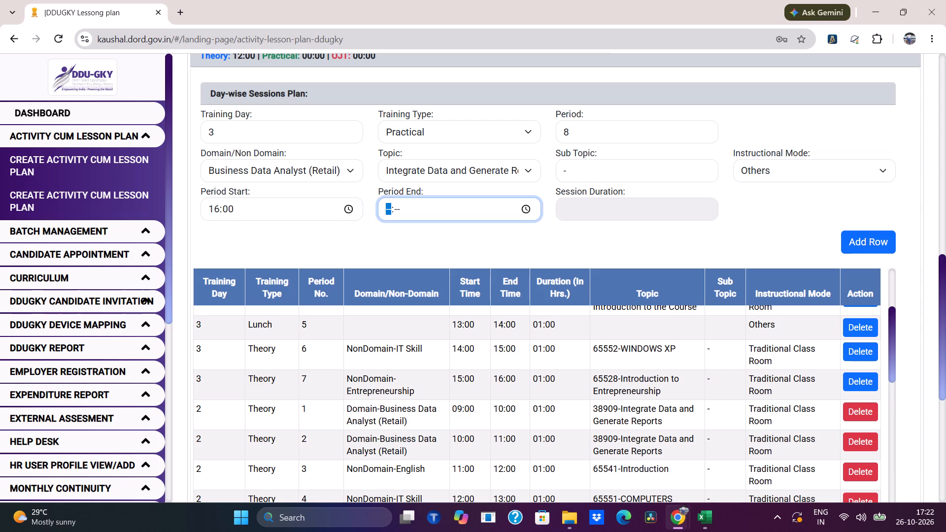
{"action": "type", "text": "170"}
{"action": "key", "text": "Tab"}
{"action": "key", "text": "Tab"}
{"action": "key", "text": "Tab"}
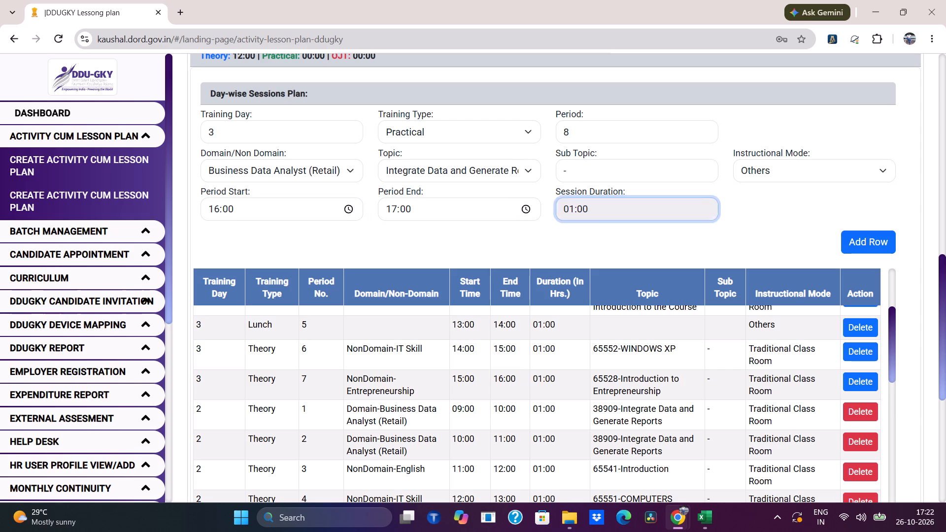
{"action": "key", "text": "Return"}
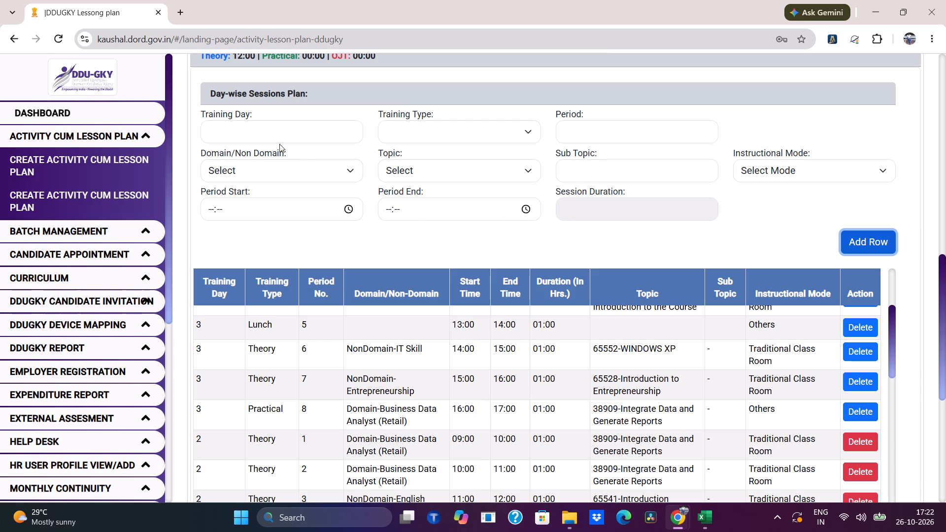
Begin a new session entry with training day 3, training type Practical, period 9 and domain Business Data Analyst (Retail).
{"action": "left_click", "coordinate": [279, 144]}
{"action": "left_click", "coordinate": [273, 118]}
{"action": "left_click", "coordinate": [271, 135]}
{"action": "key", "text": "3"}
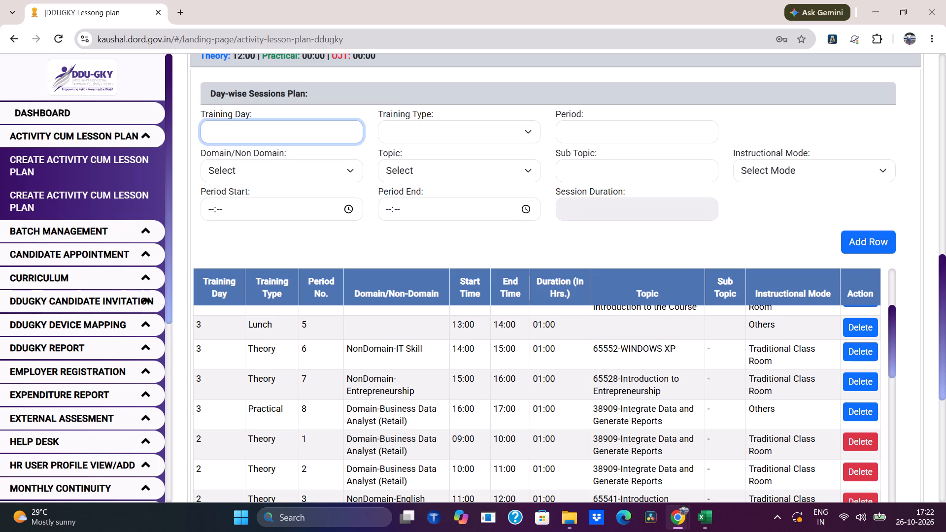
{"action": "key", "text": "Tab"}
{"action": "key", "text": "Down"}
{"action": "key", "text": "Down"}
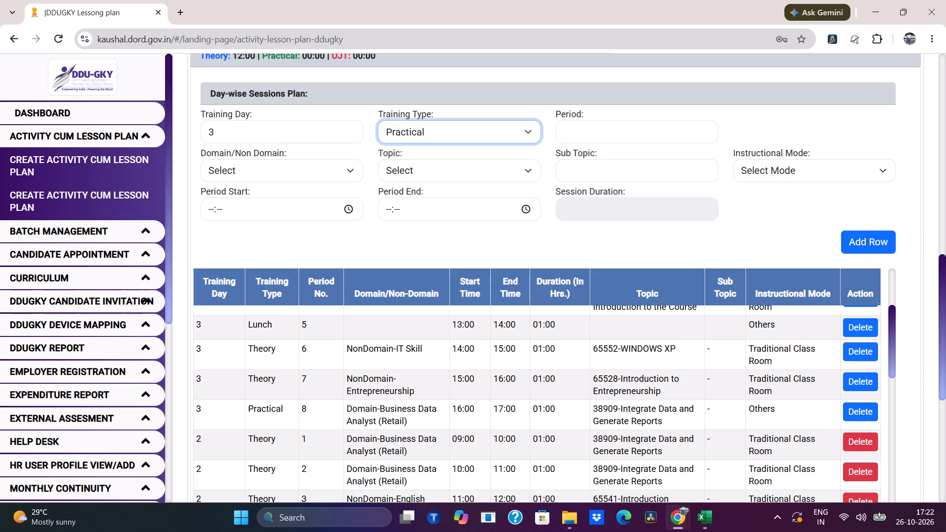
{"action": "key", "text": "Tab"}
{"action": "key", "text": "9"}
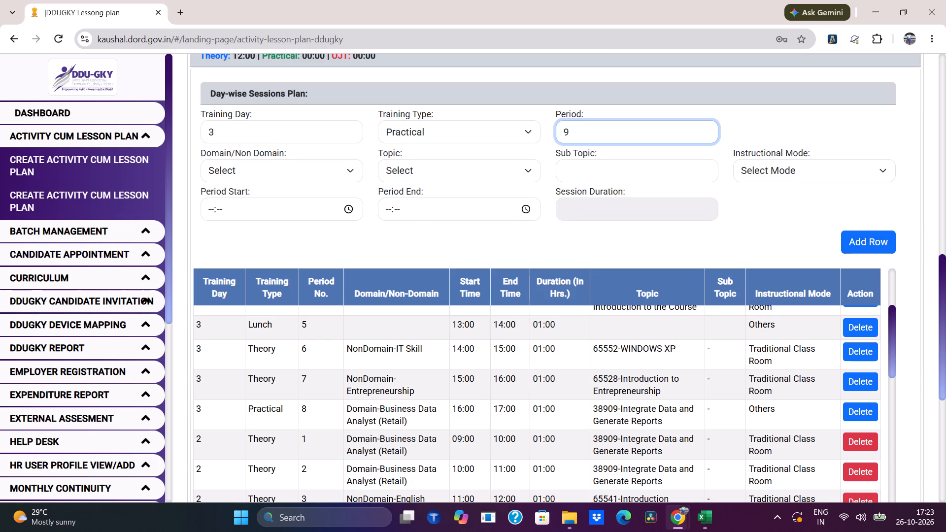
{"action": "key", "text": "Tab"}
{"action": "key", "text": "Down"}
Set the period 9 entry's topic to Integrate Data and Generate Reports, sub topic to "-" and instructional mode to Others.
{"action": "key", "text": "Tab"}
{"action": "key", "text": "Down"}
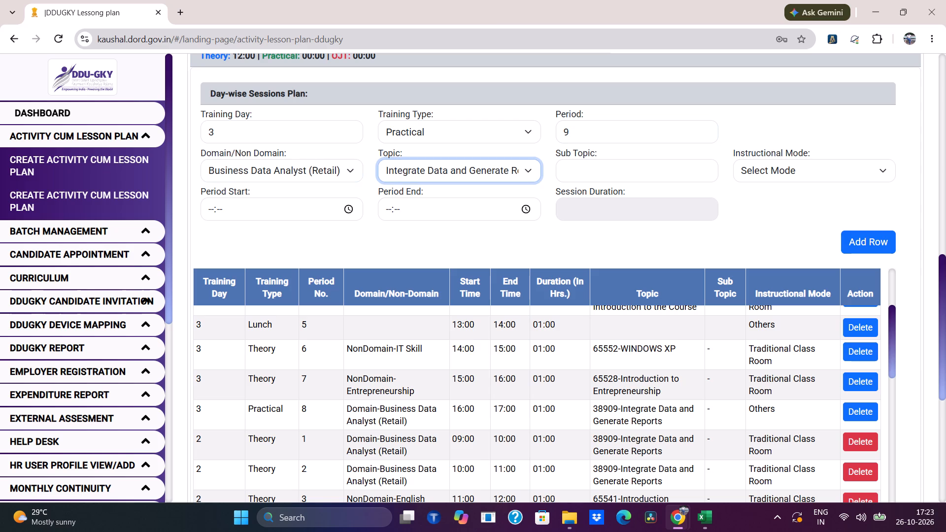
{"action": "key", "text": "Tab"}
{"action": "key", "text": "minus"}
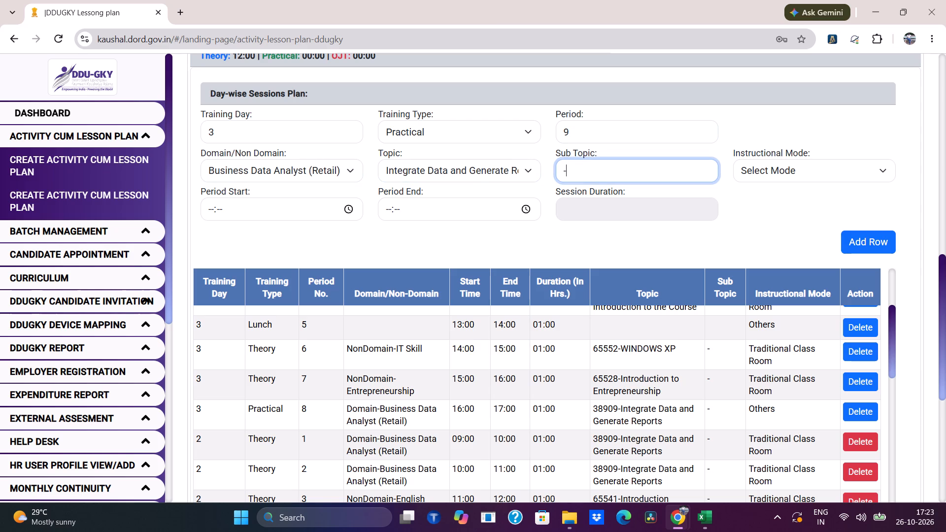
{"action": "key", "text": "Tab"}
{"action": "key", "text": "Left"}
{"action": "key", "text": "Down"}
{"action": "key", "text": "Down"}
{"action": "key", "text": "Down"}
{"action": "key", "text": "Down"}
{"action": "key", "text": "Down"}
{"action": "key", "text": "Down"}
{"action": "key", "text": "Down"}
{"action": "key", "text": "Down"}
{"action": "key", "text": "Down"}
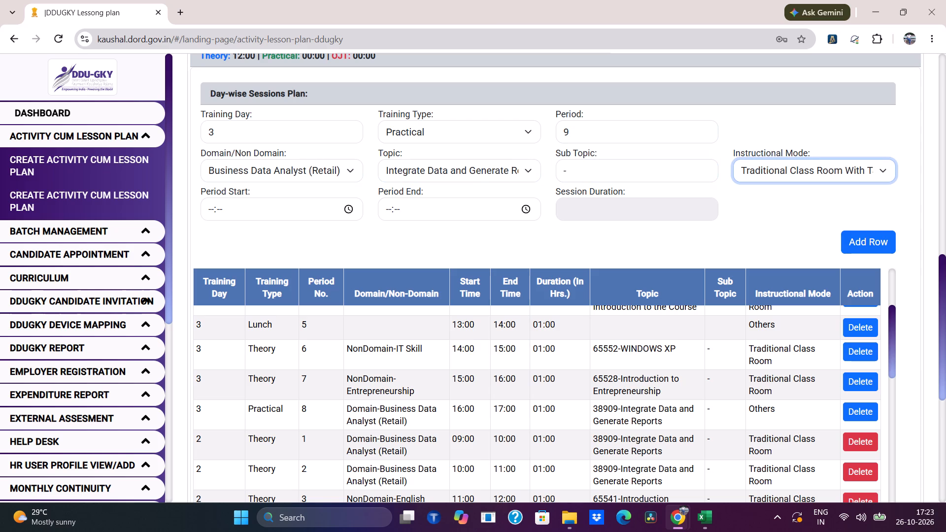
Set the period from 17:00 to 18:00 and add the day 3 period 9 session row.
{"action": "key", "text": "Tab"}
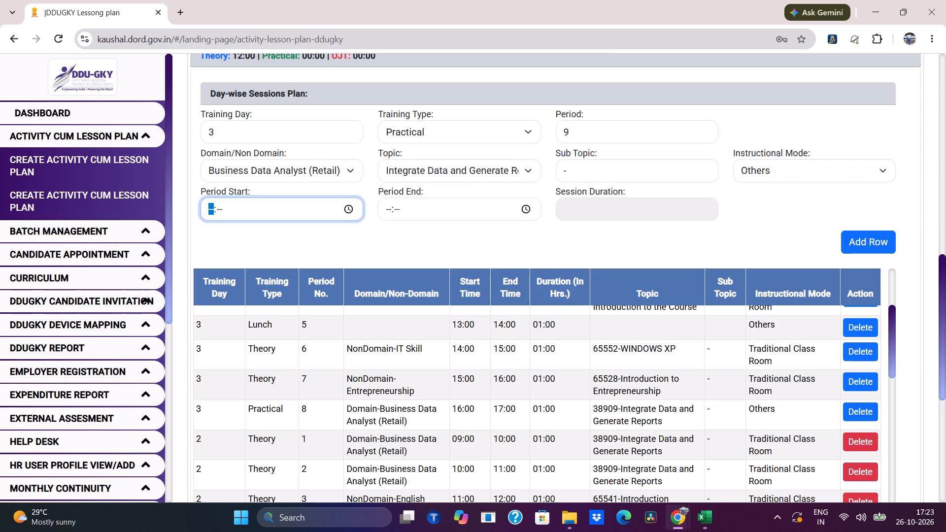
{"action": "type", "text": "170"}
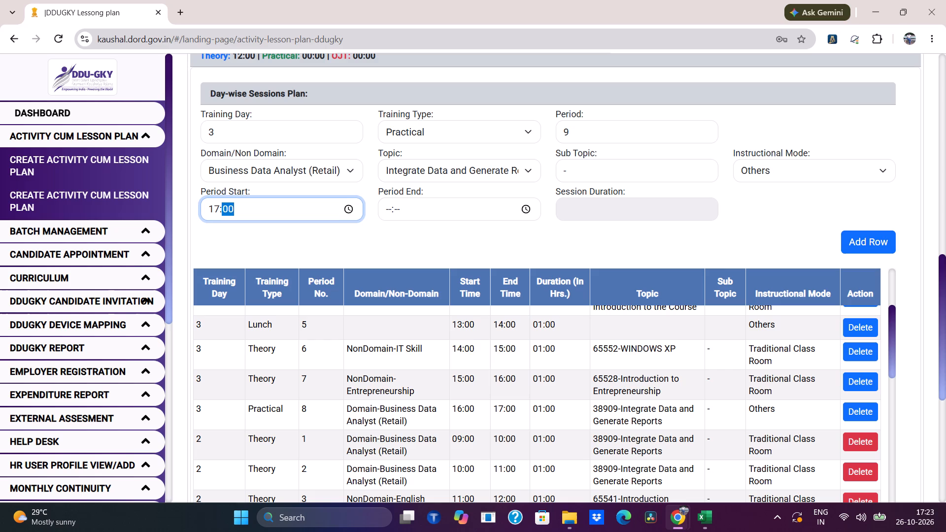
{"action": "key", "text": "Tab"}
{"action": "key", "text": "Tab"}
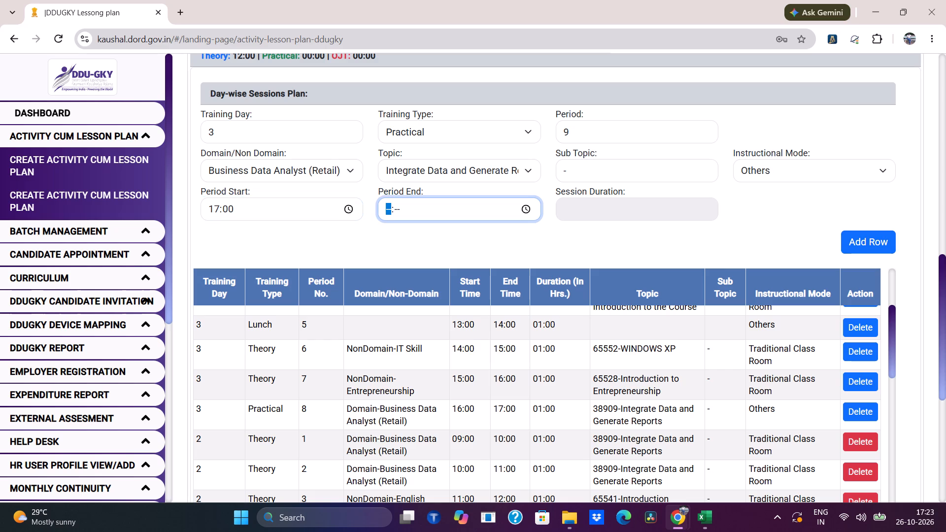
{"action": "type", "text": "18"}
{"action": "key", "text": "Tab"}
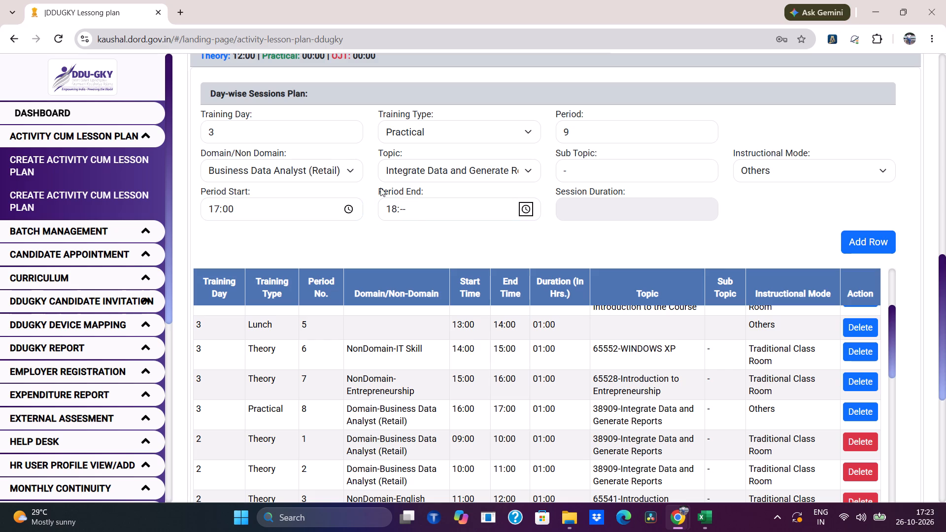
{"action": "left_click", "coordinate": [408, 209]}
{"action": "key", "text": "Right"}
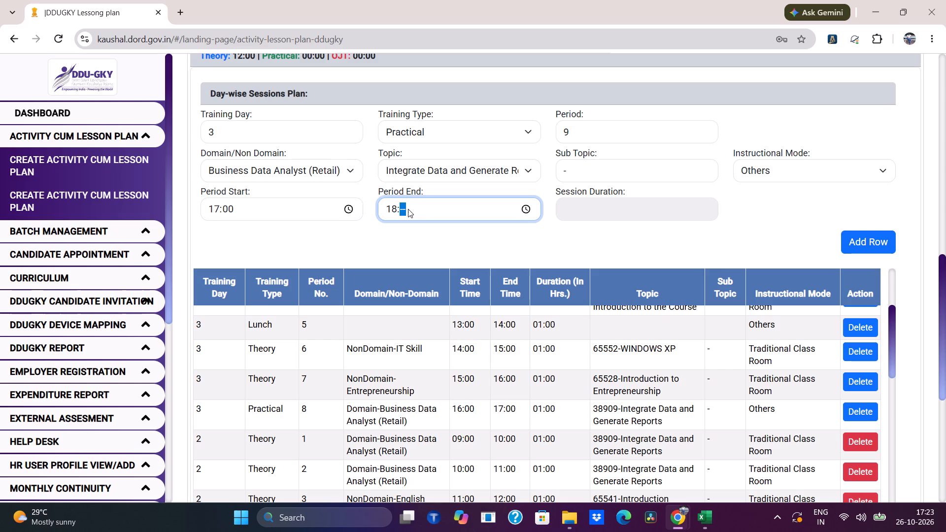
{"action": "key", "text": "0"}
{"action": "key", "text": "Tab"}
{"action": "key", "text": "Tab"}
{"action": "key", "text": "Tab"}
{"action": "key", "text": "Return"}
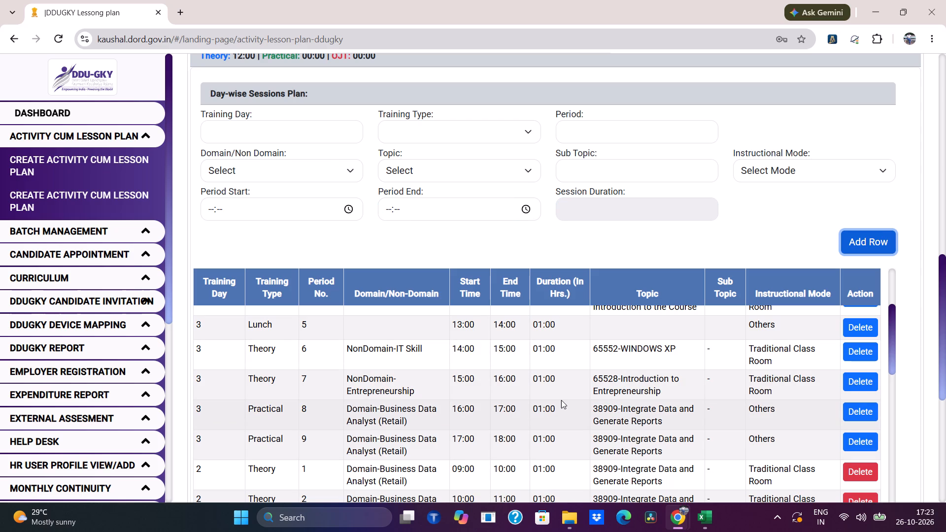
Review the day 3 session rows in the day-wise sessions plan and the total added domain and non-domain durations.
{"action": "scroll", "coordinate": [561, 400], "scroll_direction": "down", "scroll_amount": 3}
{"action": "scroll", "coordinate": [561, 400], "scroll_direction": "up", "scroll_amount": 13}
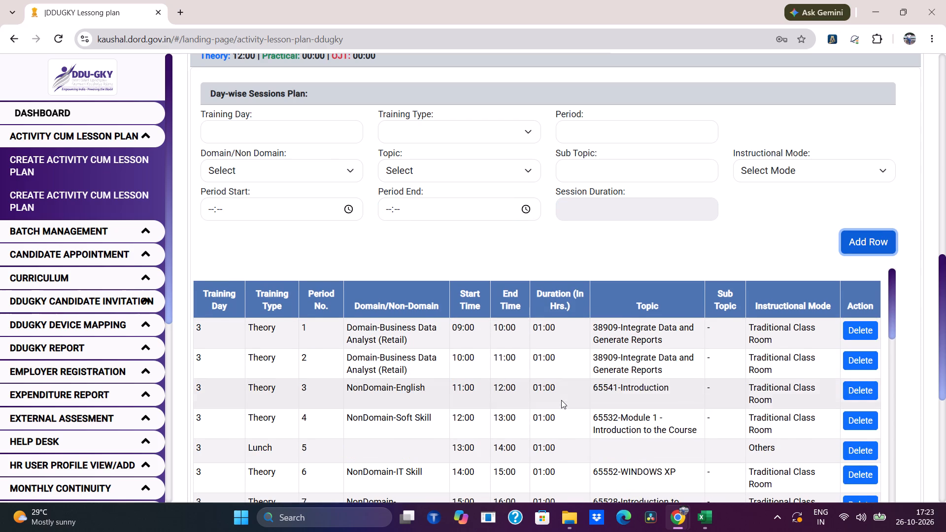
{"action": "scroll", "coordinate": [561, 400], "scroll_direction": "up", "scroll_amount": 1}
{"action": "left_click", "coordinate": [267, 126]}
{"action": "scroll", "coordinate": [296, 245], "scroll_direction": "up", "scroll_amount": 2}
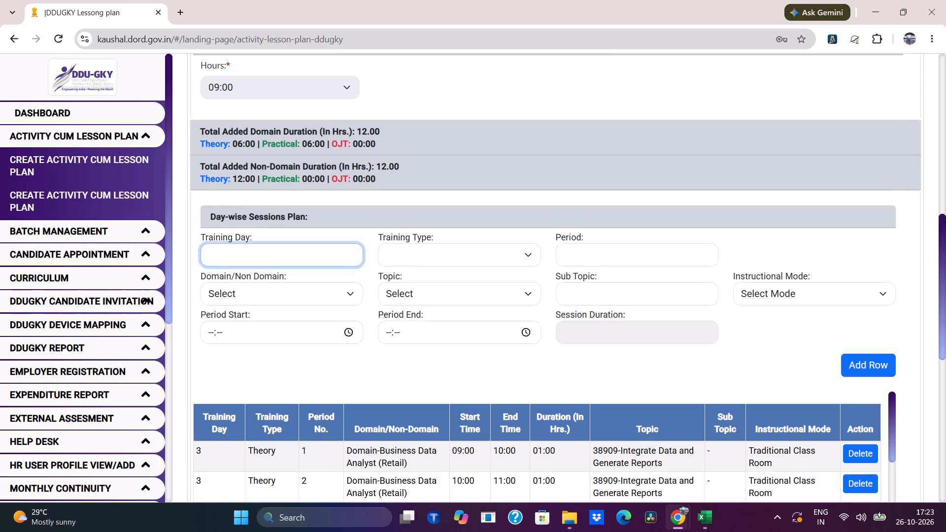
{"action": "scroll", "coordinate": [299, 264], "scroll_direction": "down", "scroll_amount": 5}
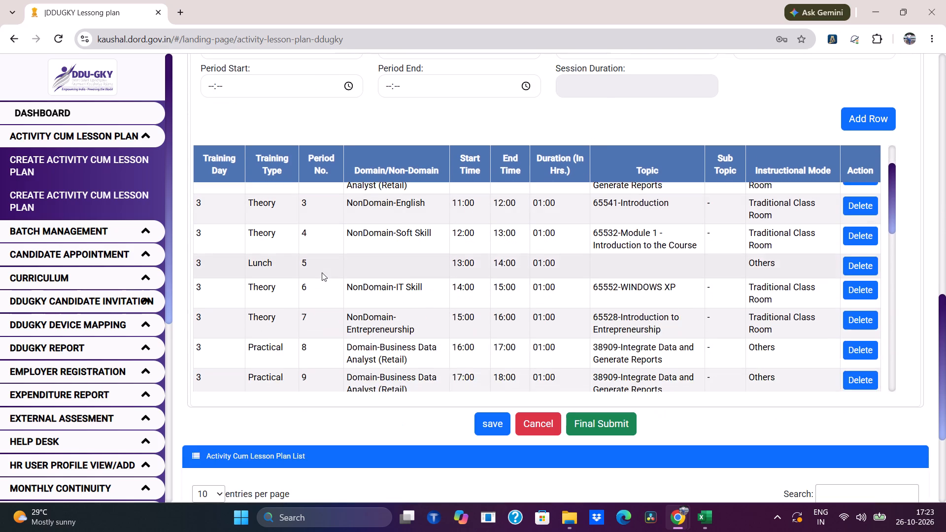
{"action": "scroll", "coordinate": [322, 272], "scroll_direction": "down", "scroll_amount": 4}
{"action": "scroll", "coordinate": [322, 273], "scroll_direction": "up", "scroll_amount": 13}
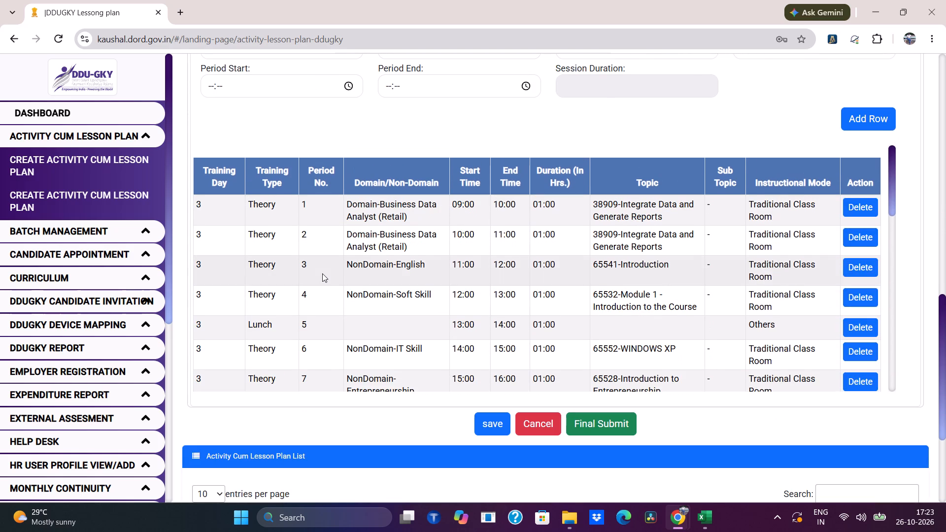
{"action": "scroll", "coordinate": [322, 273], "scroll_direction": "up", "scroll_amount": 6}
{"action": "scroll", "coordinate": [442, 286], "scroll_direction": "up", "scroll_amount": 4}
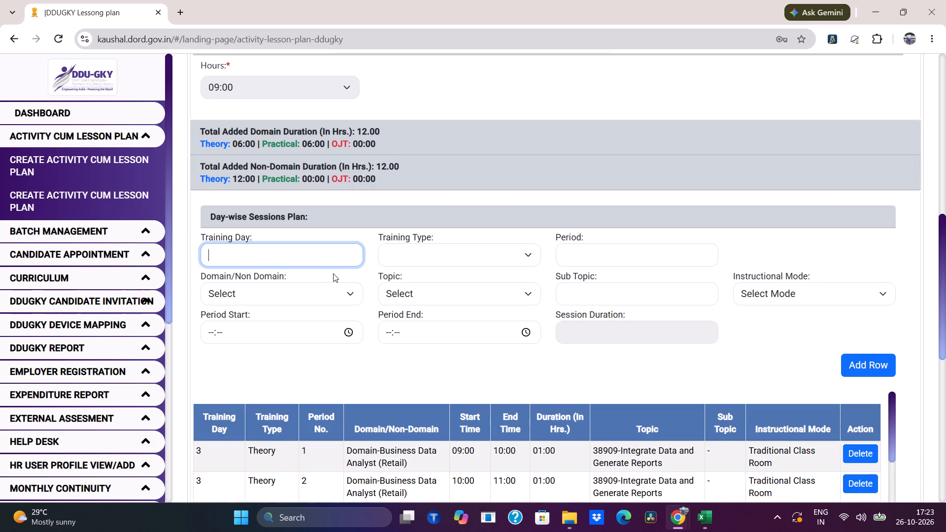
{"action": "scroll", "coordinate": [333, 273], "scroll_direction": "down", "scroll_amount": 3}
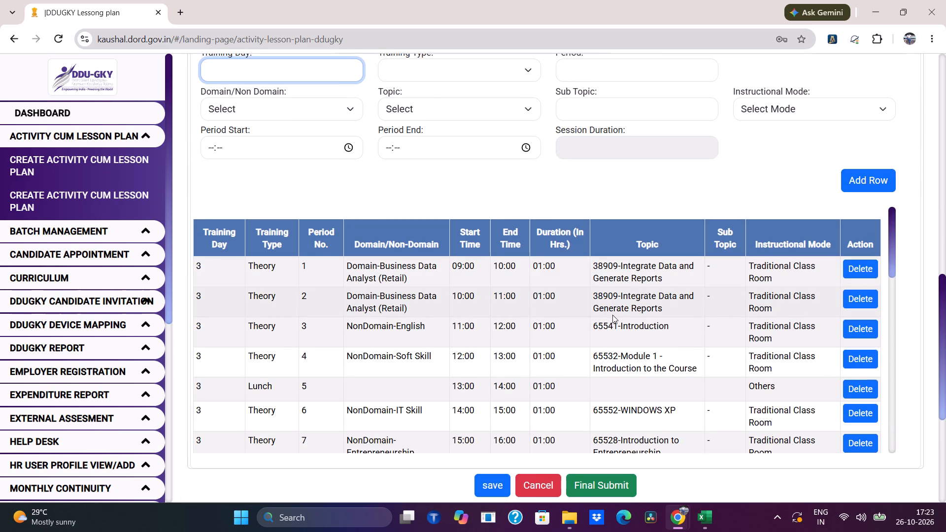
{"action": "scroll", "coordinate": [215, 272], "scroll_direction": "up", "scroll_amount": 3}
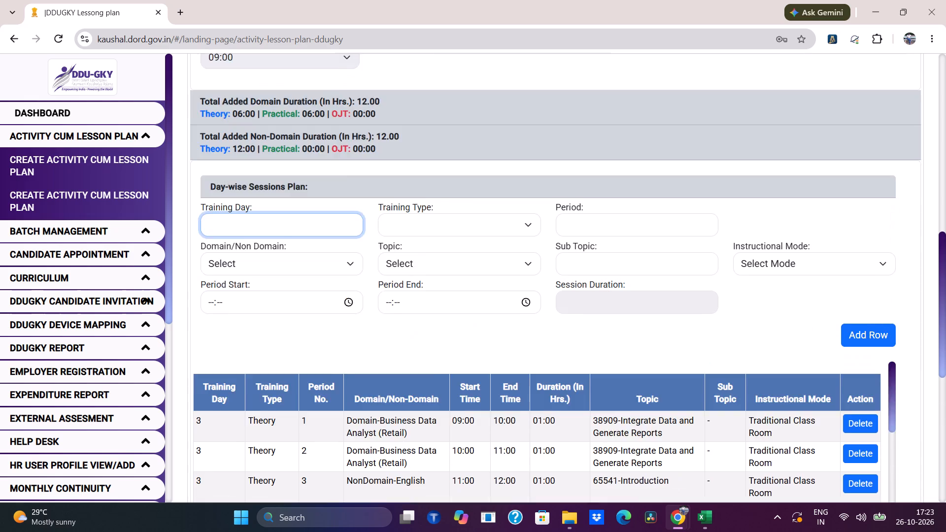
Begin a new session entry with training day 4, training type Theory, period 1 and domain Business Data Analyst (Retail).
{"action": "left_click", "coordinate": [285, 239]}
{"action": "left_click", "coordinate": [280, 245]}
{"action": "key", "text": "4"}
{"action": "left_click", "coordinate": [398, 262]}
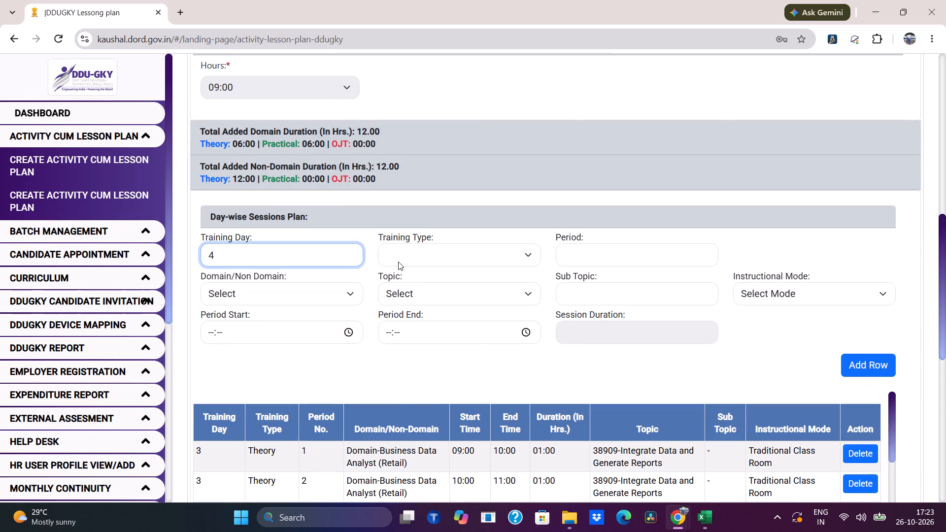
{"action": "left_click", "coordinate": [454, 295]}
{"action": "left_click", "coordinate": [623, 244]}
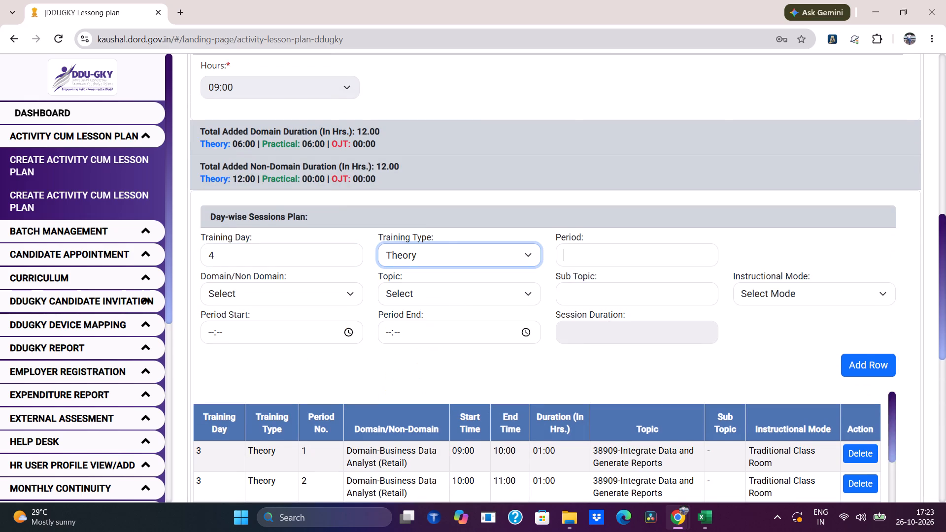
{"action": "key", "text": "1"}
{"action": "left_click", "coordinate": [298, 279]}
{"action": "left_click", "coordinate": [289, 295]}
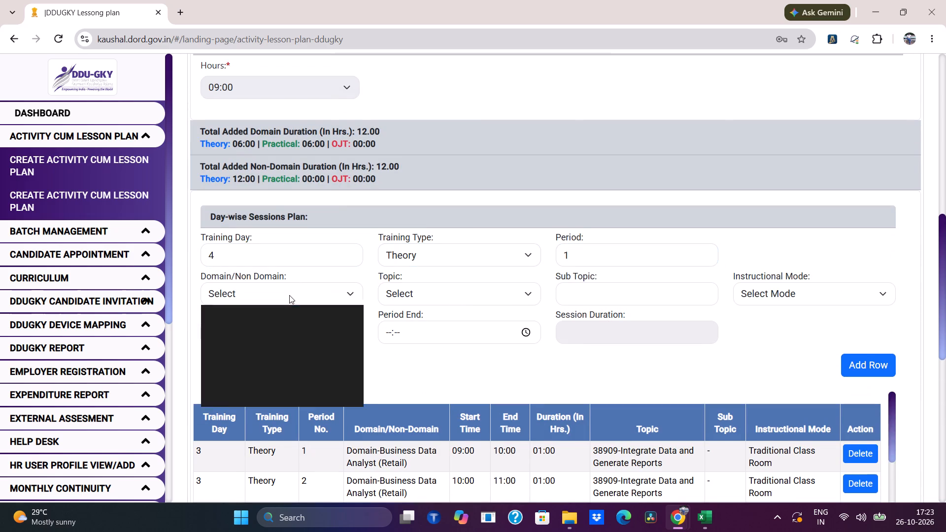
{"action": "left_click", "coordinate": [274, 331]}
Set the entry's topic to Integrate Data and Generate Reports, sub topic to "-" and instructional mode to Traditional Class Room With Tablet.
{"action": "left_click", "coordinate": [467, 299]}
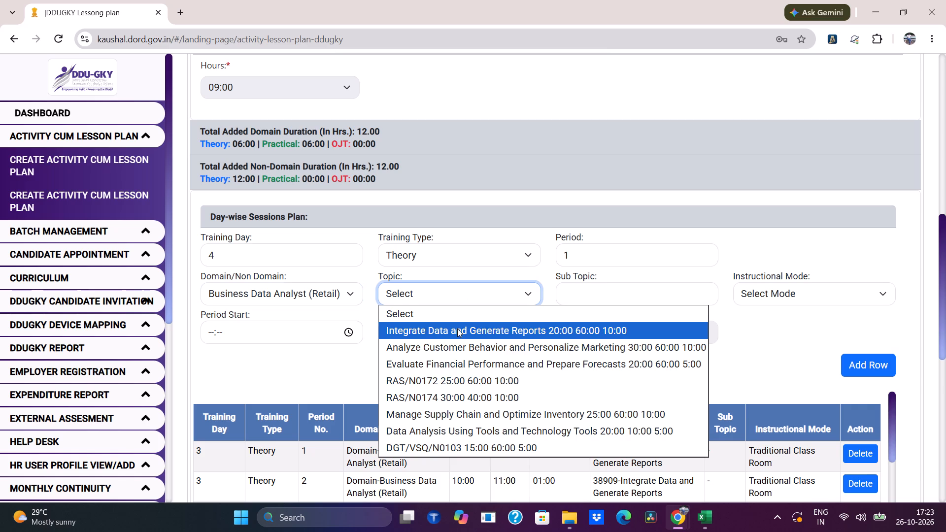
{"action": "left_click", "coordinate": [457, 329]}
{"action": "left_click", "coordinate": [638, 301]}
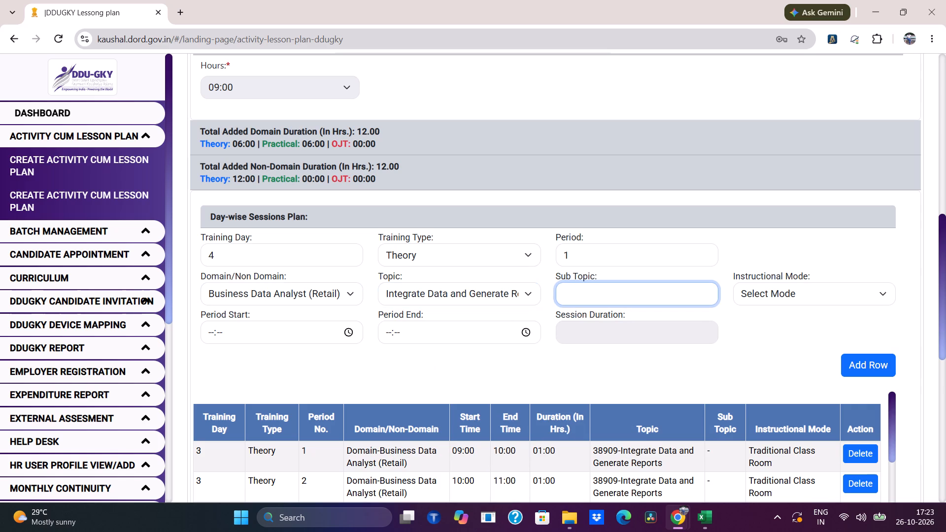
{"action": "key", "text": "minus"}
{"action": "key", "text": "Tab"}
{"action": "key", "text": "Down"}
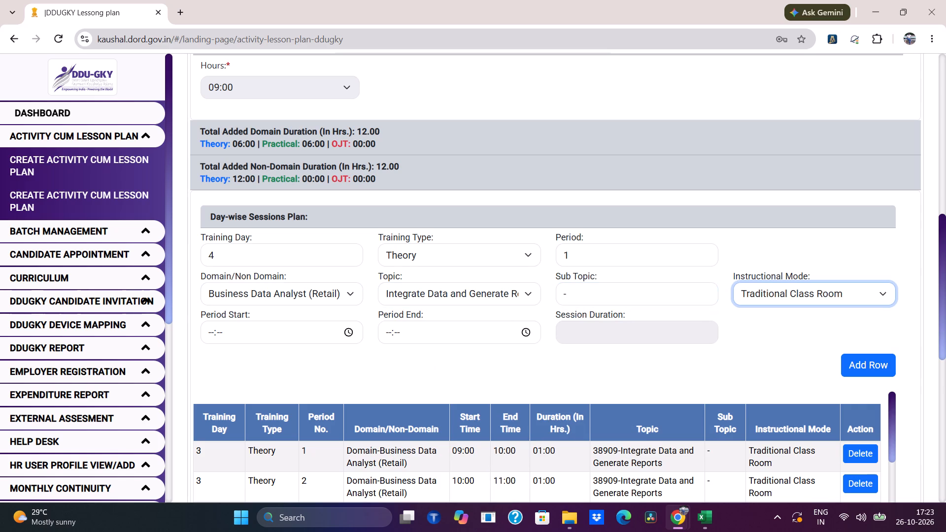
{"action": "key", "text": "Down"}
{"action": "key", "text": "Down"}
{"action": "key", "text": "Up"}
{"action": "left_click", "coordinate": [842, 307]}
{"action": "left_click", "coordinate": [842, 305]}
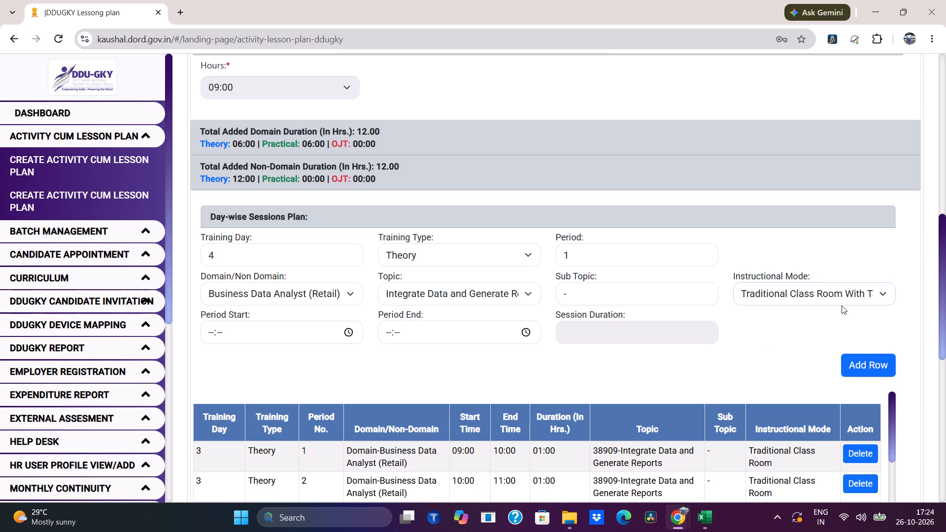
{"action": "left_click", "coordinate": [842, 296]}
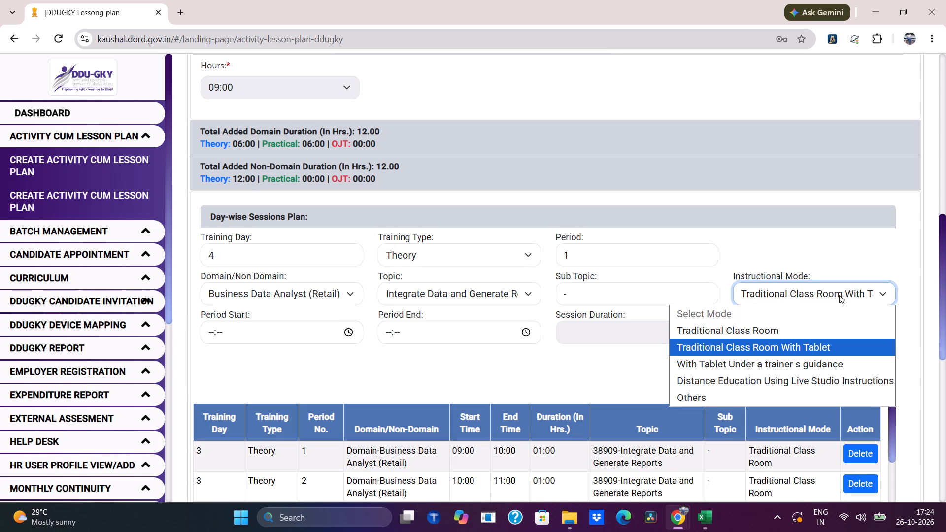
{"action": "left_click", "coordinate": [811, 354]}
Set the period from 09:00 to 10:00 and add the day 4 period 1 session row.
{"action": "left_click", "coordinate": [339, 331]}
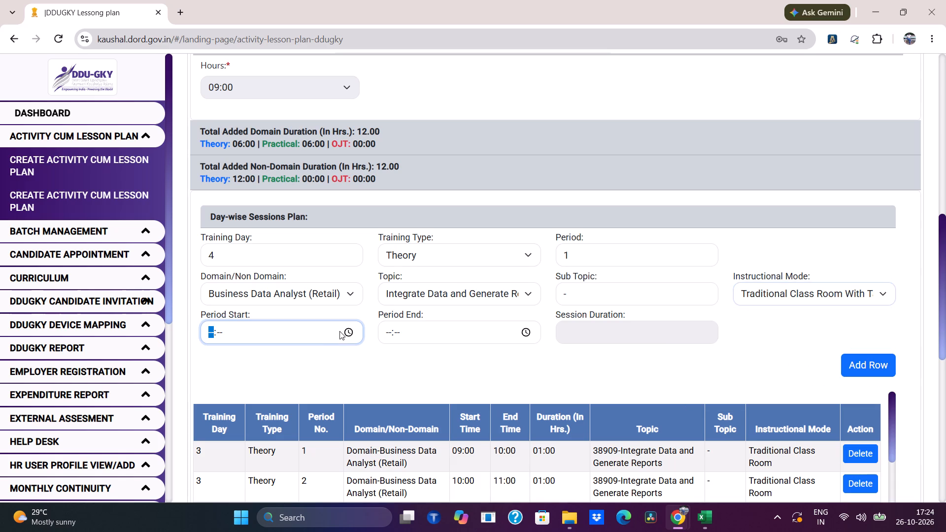
{"action": "type", "text": "900"}
{"action": "key", "text": "Tab"}
{"action": "key", "text": "Tab"}
{"action": "type", "text": "10"}
{"action": "key", "text": "Tab"}
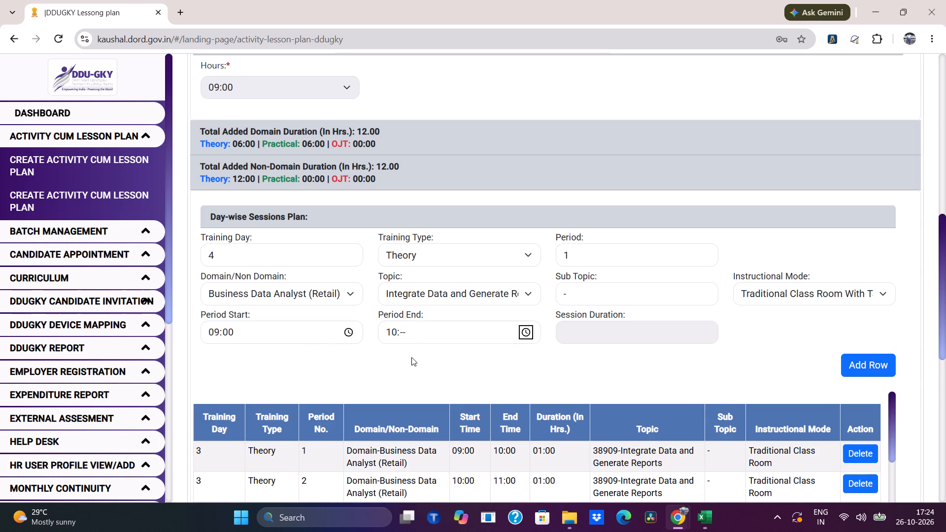
{"action": "left_click", "coordinate": [404, 330]}
{"action": "key", "text": "0"}
{"action": "key", "text": "Tab"}
{"action": "key", "text": "Tab"}
{"action": "key", "text": "Tab"}
{"action": "key", "text": "Return"}
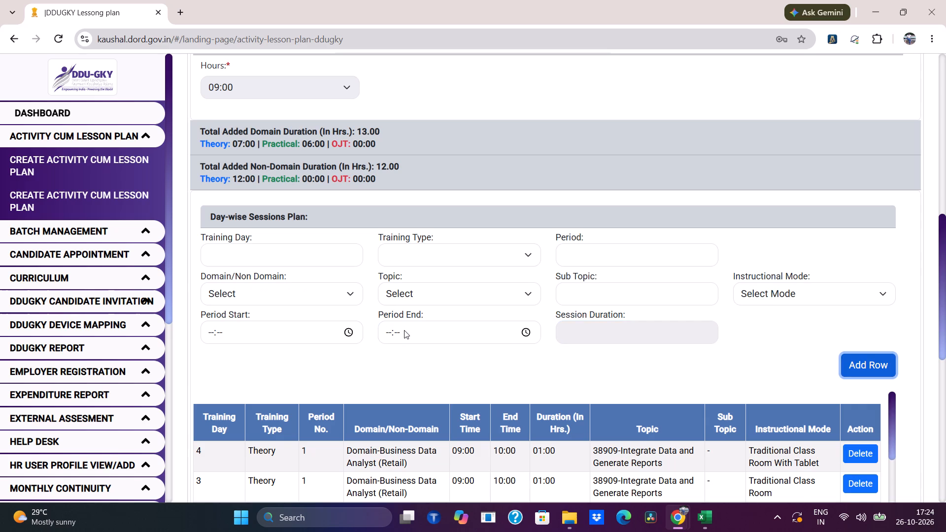
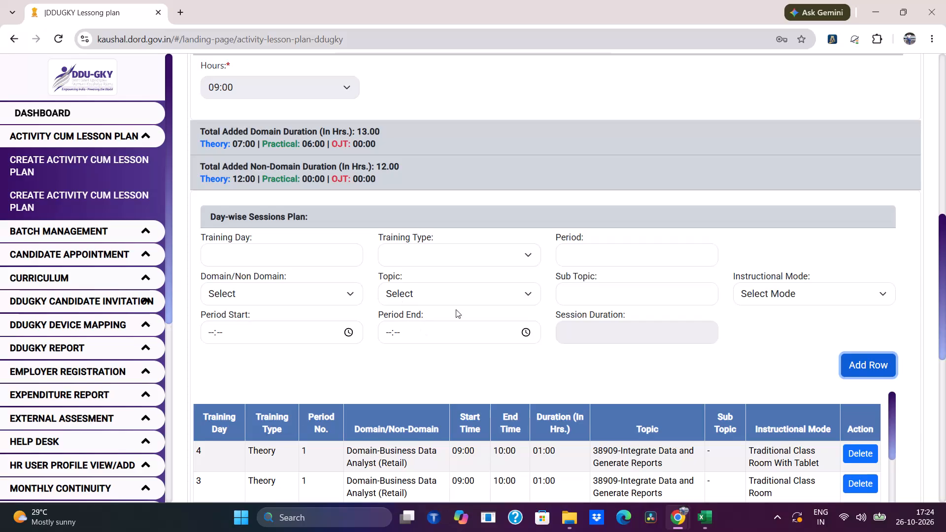
Begin a new session entry with training day 4, training type Theory, period 2 and domain Business Data Analyst (Retail).
{"action": "scroll", "coordinate": [635, 339], "scroll_direction": "down", "scroll_amount": 2}
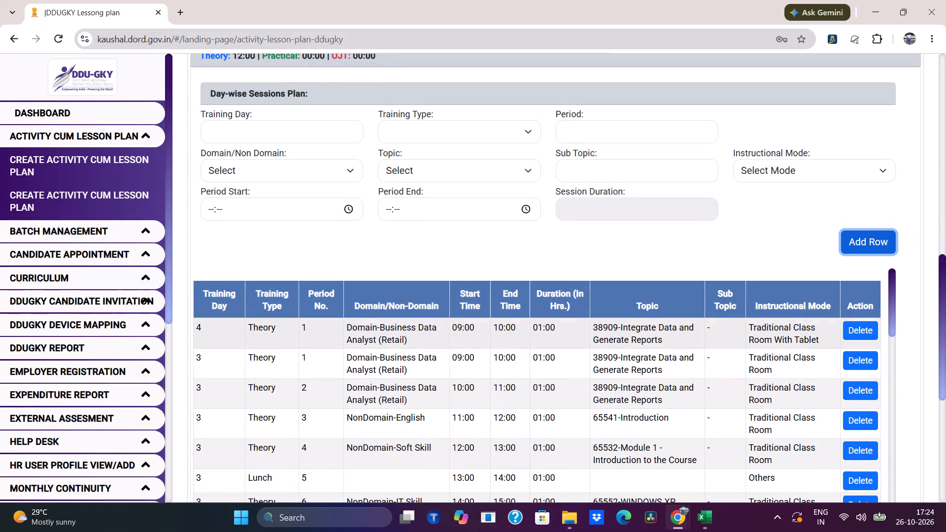
{"action": "left_click", "coordinate": [266, 141]}
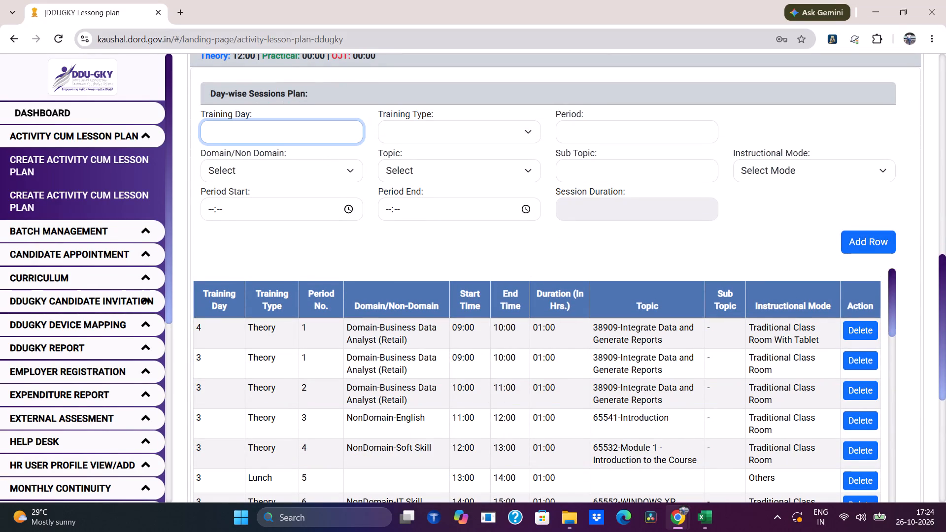
{"action": "key", "text": "4"}
{"action": "left_click", "coordinate": [431, 132]}
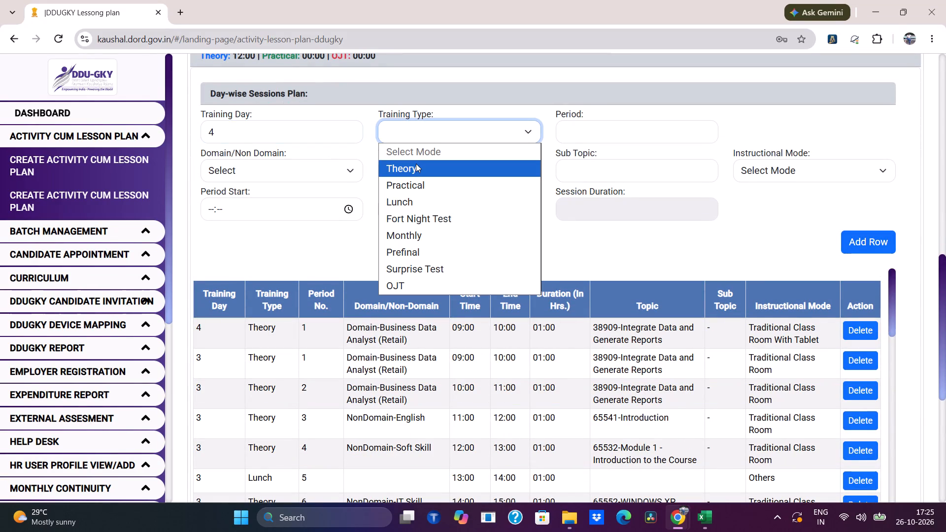
{"action": "left_click", "coordinate": [414, 167]}
{"action": "left_click", "coordinate": [577, 131]}
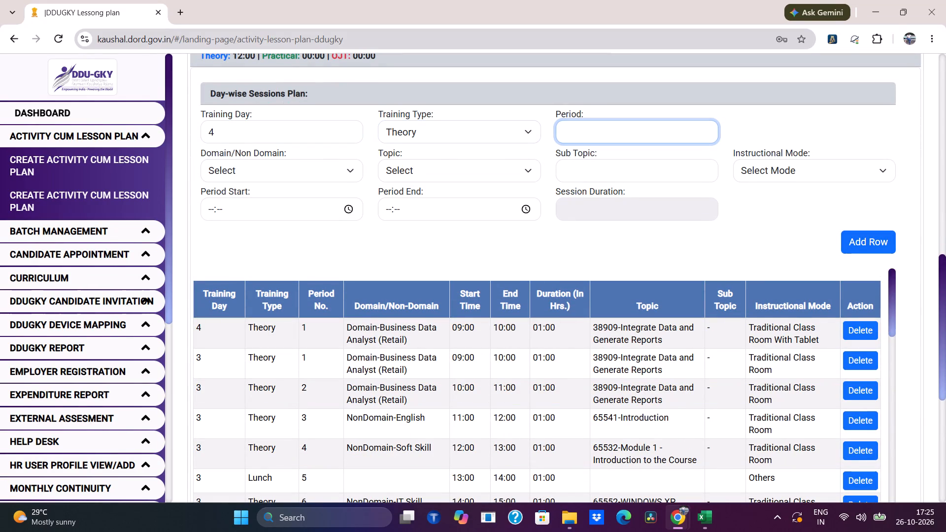
{"action": "key", "text": "2"}
{"action": "left_click", "coordinate": [261, 182]}
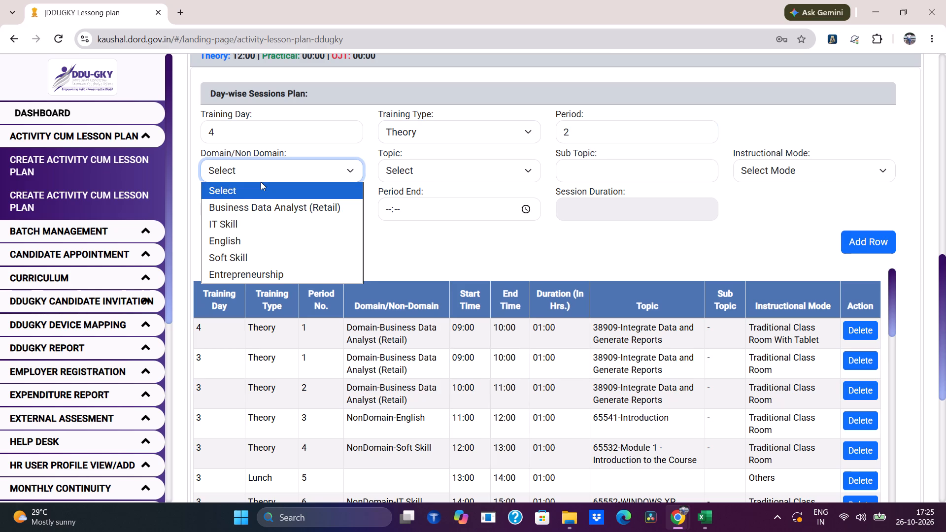
{"action": "left_click", "coordinate": [260, 213]}
Set the entry's topic to Integrate Data and Generate Reports, sub topic to "-" and instructional mode to Traditional Class Room.
{"action": "left_click", "coordinate": [491, 152]}
{"action": "left_click", "coordinate": [475, 168]}
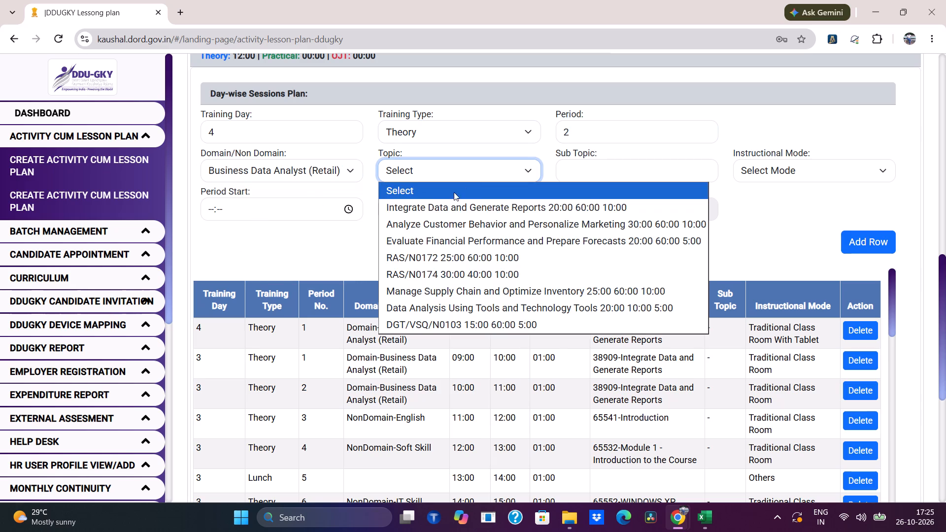
{"action": "left_click", "coordinate": [444, 206]}
{"action": "left_click", "coordinate": [587, 170]}
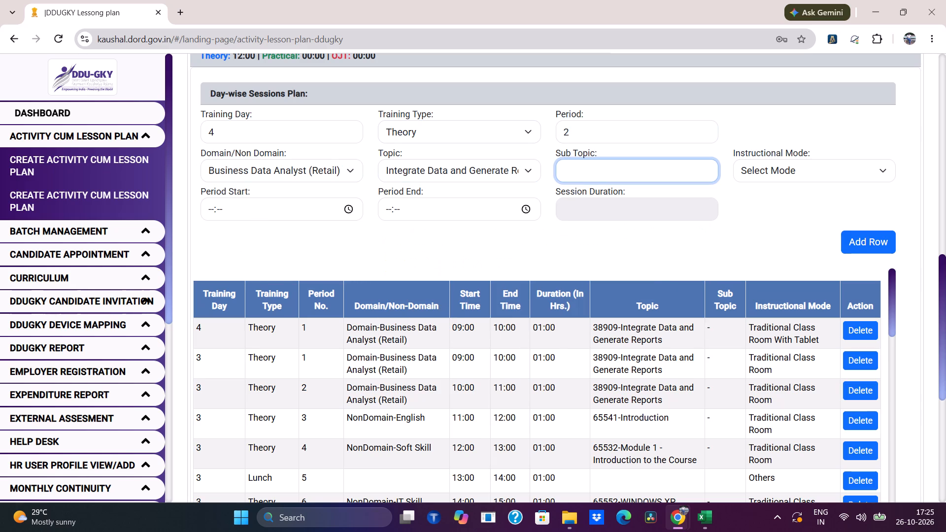
{"action": "key", "text": "minus"}
{"action": "key", "text": "Tab"}
{"action": "left_click", "coordinate": [873, 180]}
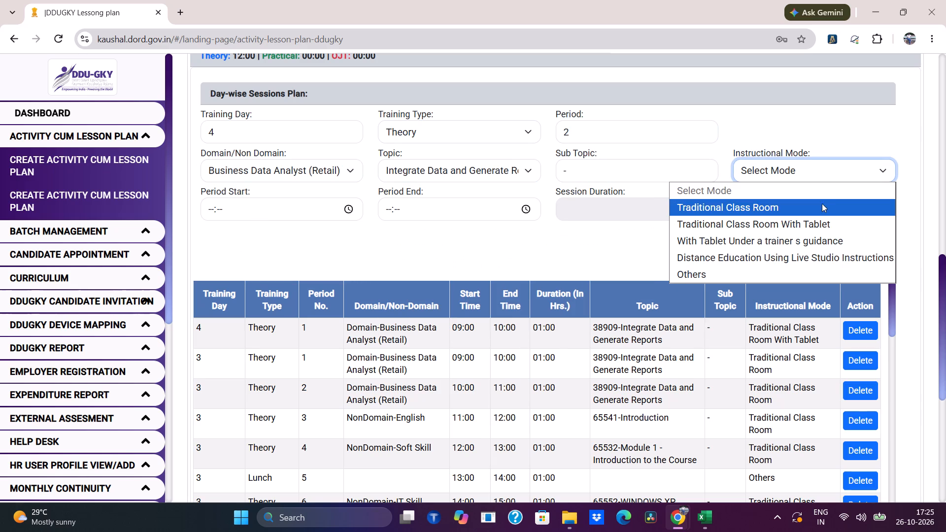
{"action": "left_click", "coordinate": [815, 204]}
Set the period from 10:00 to 11:00 and add the day 4 period 2 session row.
{"action": "left_click", "coordinate": [273, 205]}
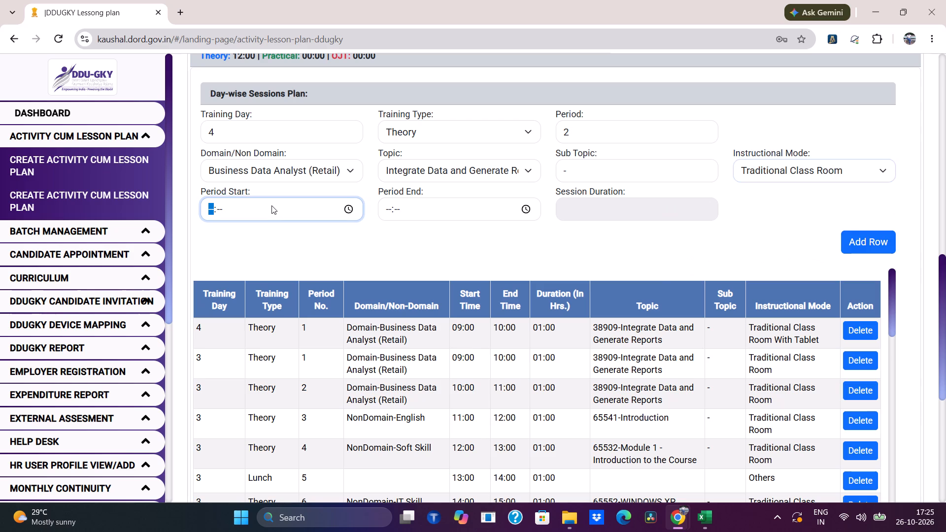
{"action": "type", "text": "10"}
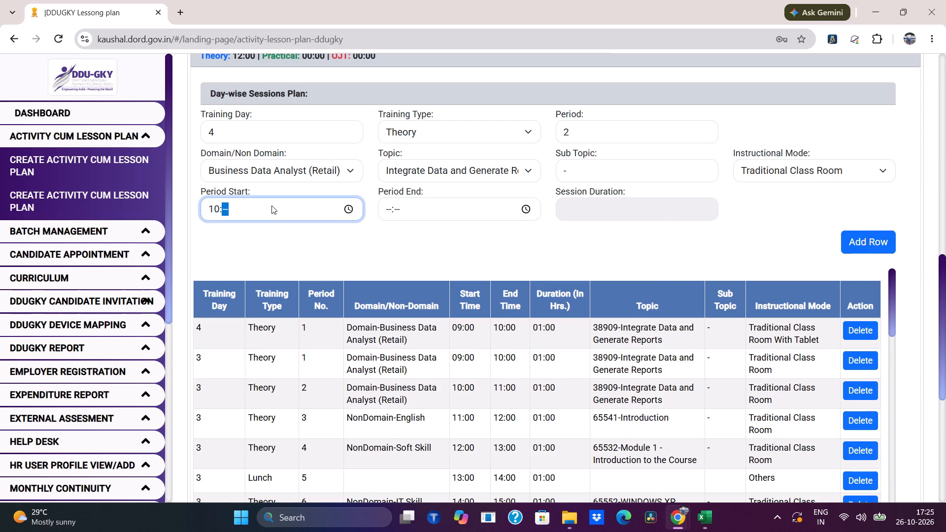
{"action": "key", "text": "0"}
{"action": "key", "text": "Tab"}
{"action": "key", "text": "Tab"}
{"action": "type", "text": "110"}
{"action": "key", "text": "Tab"}
{"action": "key", "text": "Tab"}
{"action": "key", "text": "Tab"}
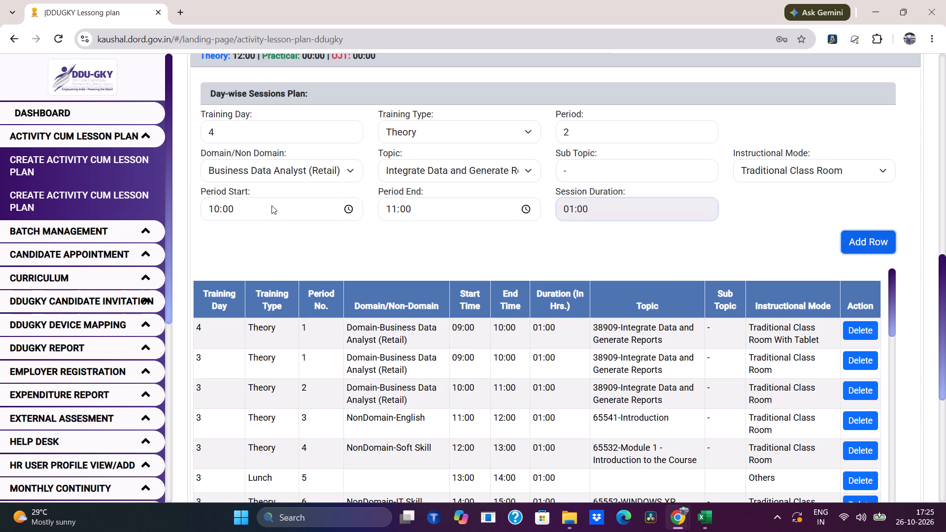
{"action": "key", "text": "Return"}
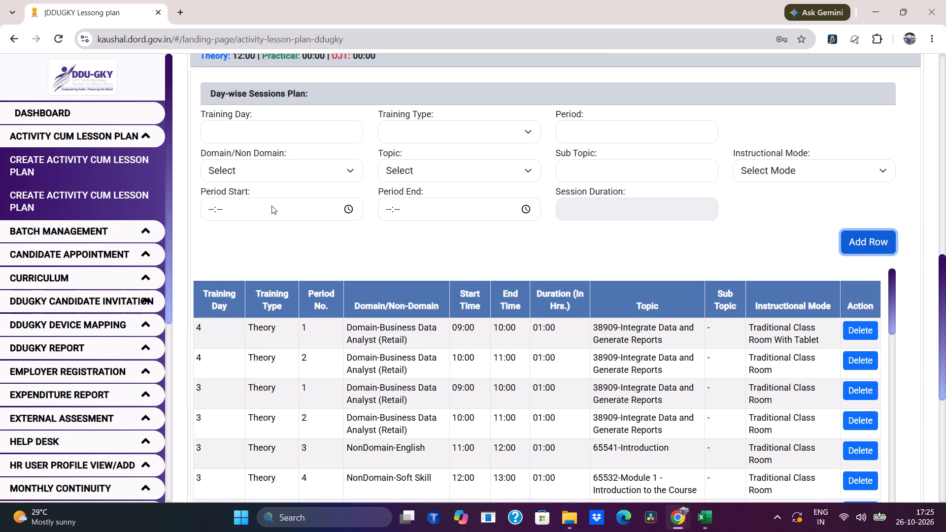
Begin a new session entry with training day 4, training type Theory, period 3 and non-domain subject English.
{"action": "left_click", "coordinate": [216, 133]}
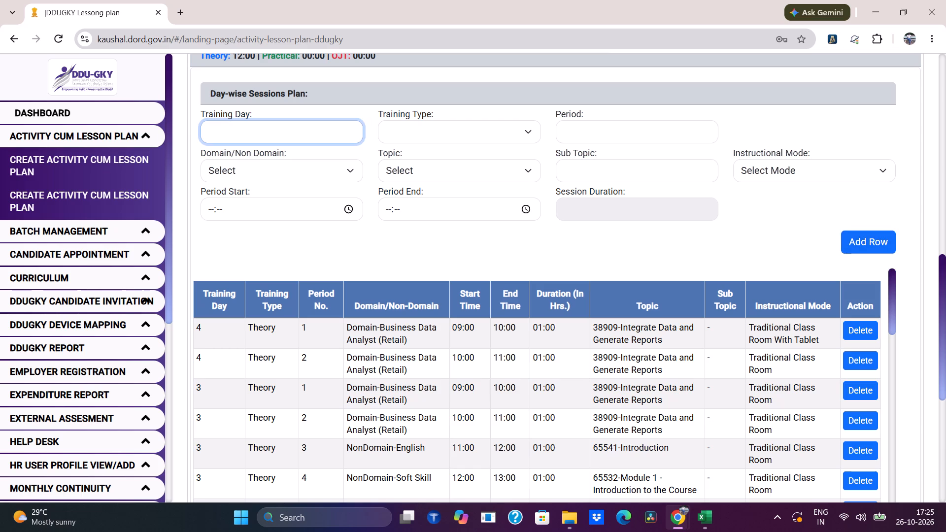
{"action": "key", "text": "4"}
{"action": "left_click", "coordinate": [417, 134]}
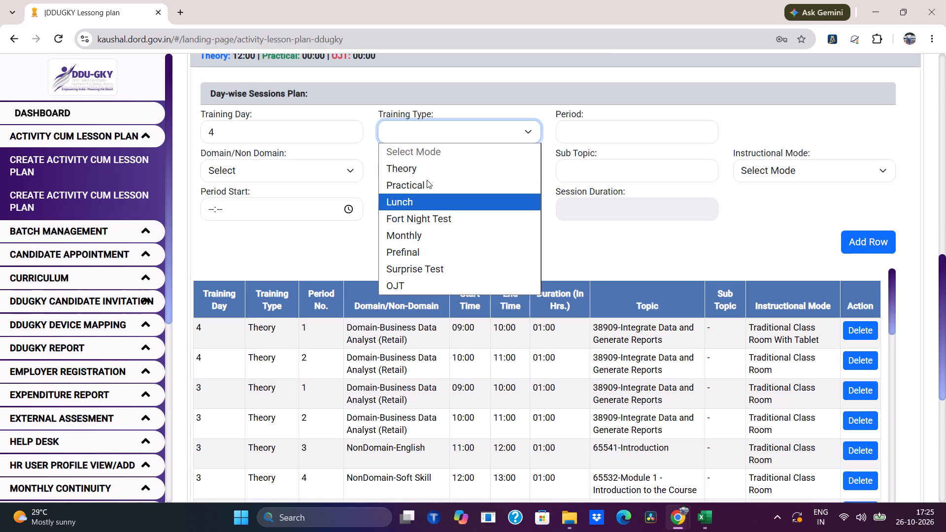
{"action": "left_click_drag", "start_coordinate": [427, 180], "coordinate": [433, 169]}
{"action": "left_click", "coordinate": [586, 123]}
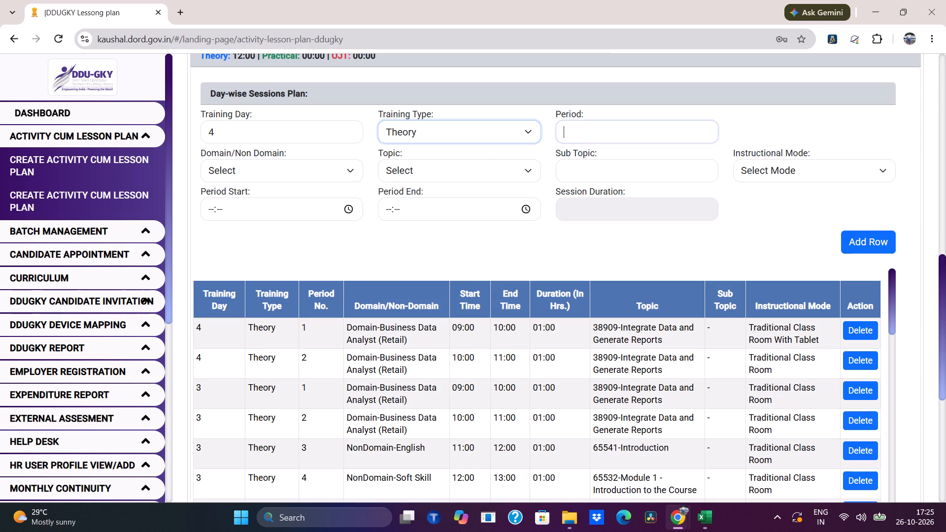
{"action": "key", "text": "3"}
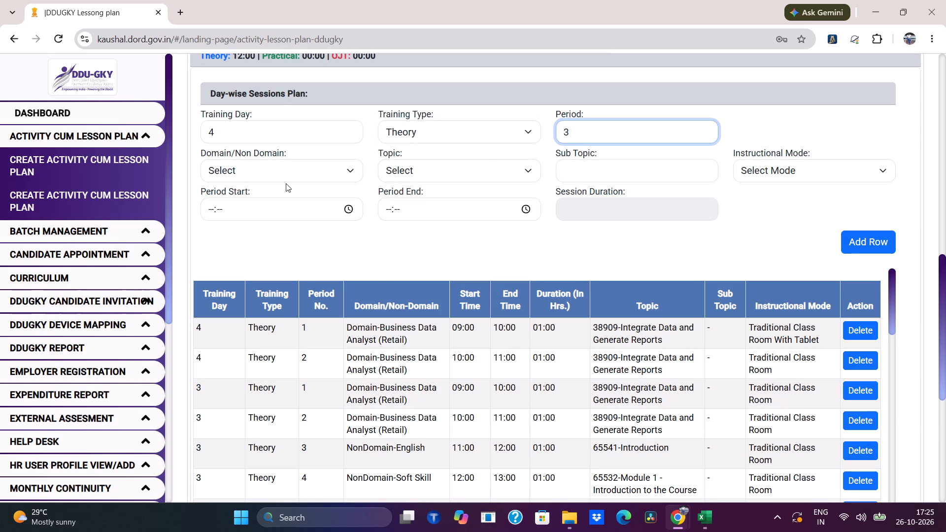
{"action": "left_click", "coordinate": [286, 183]}
{"action": "left_click", "coordinate": [296, 170]}
{"action": "left_click", "coordinate": [269, 237]}
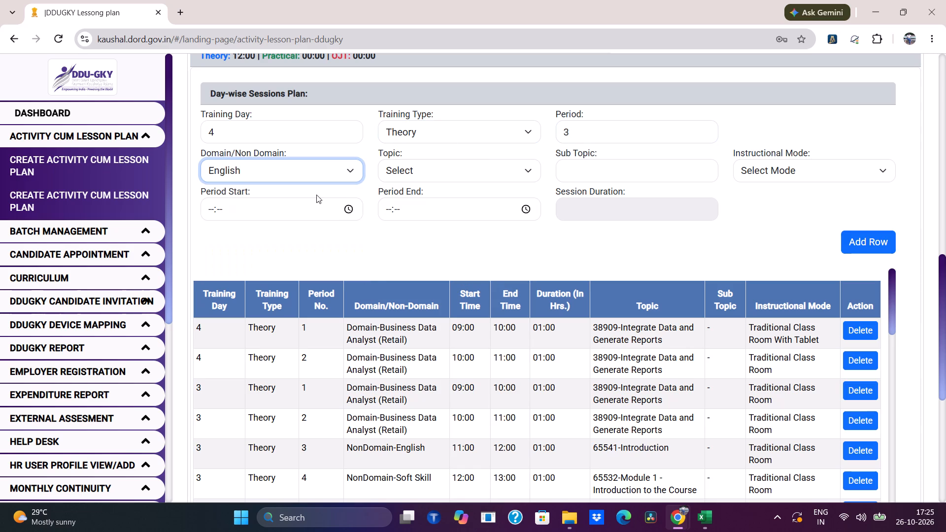
Set the English entry's topic to Introduction, sub topic to "-" and instructional mode to Traditional Class Room.
{"action": "left_click", "coordinate": [450, 142]}
{"action": "left_click", "coordinate": [459, 139]}
{"action": "left_click", "coordinate": [430, 178]}
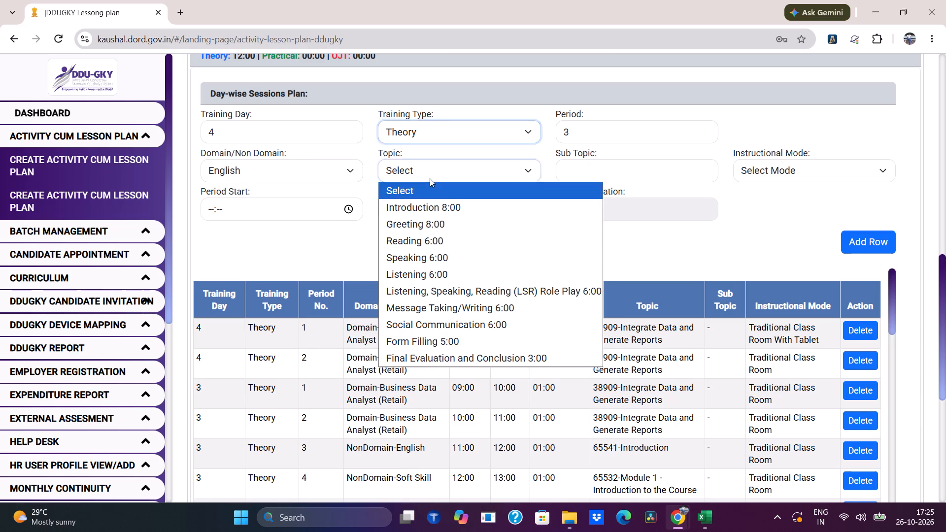
{"action": "left_click", "coordinate": [434, 209]}
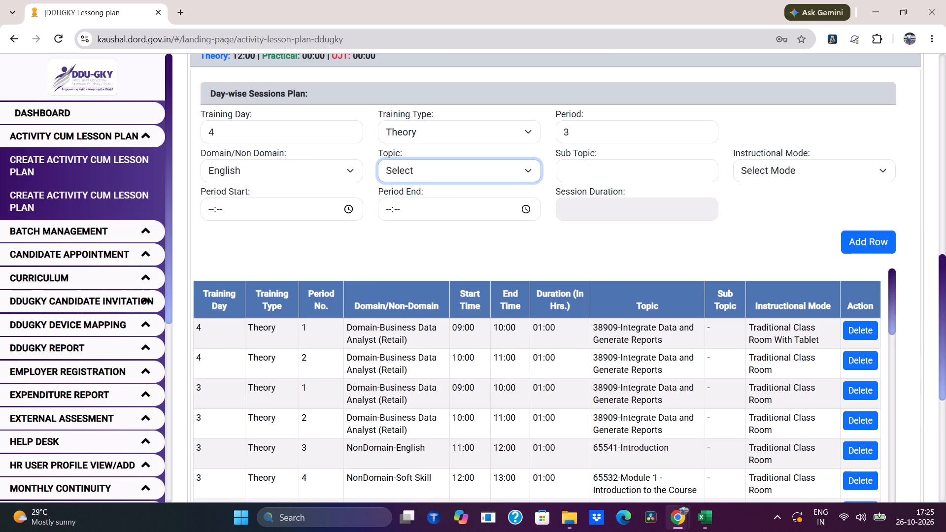
{"action": "left_click", "coordinate": [580, 166]}
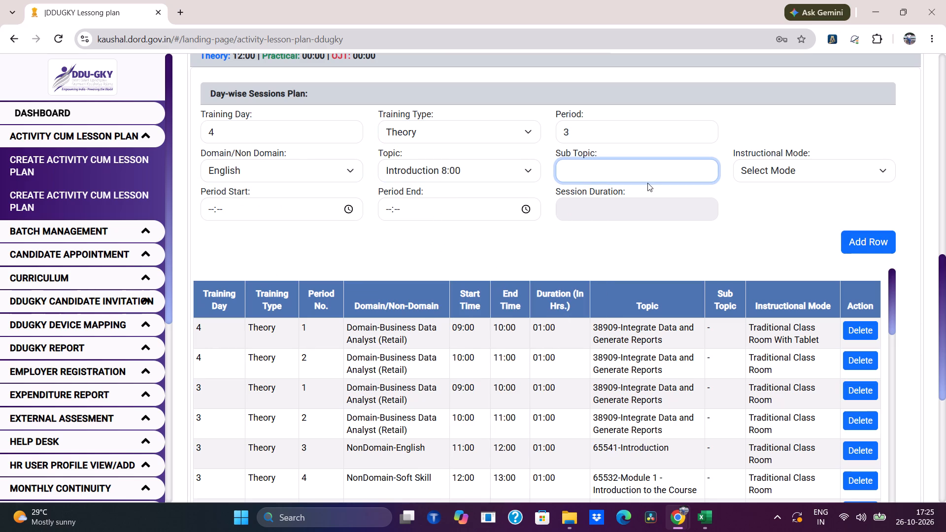
{"action": "key", "text": "minus"}
{"action": "key", "text": "Tab"}
{"action": "key", "text": "Down"}
Set the period from 11:00 to 12:00 and add the day 4 period 3 session row.
{"action": "key", "text": "Tab"}
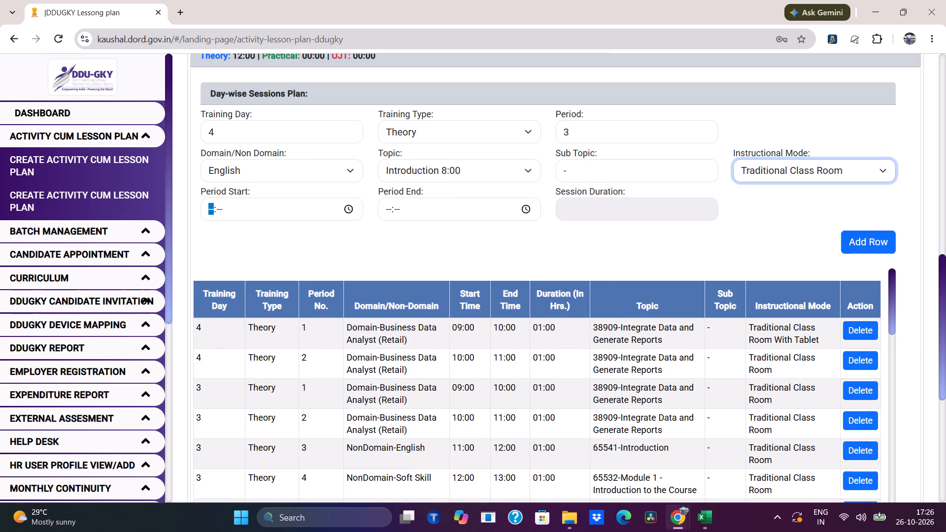
{"action": "type", "text": "110"}
{"action": "key", "text": "Tab"}
{"action": "key", "text": "Tab"}
{"action": "type", "text": "120"}
{"action": "key", "text": "Tab"}
{"action": "key", "text": "Tab"}
{"action": "key", "text": "Tab"}
{"action": "key", "text": "Return"}
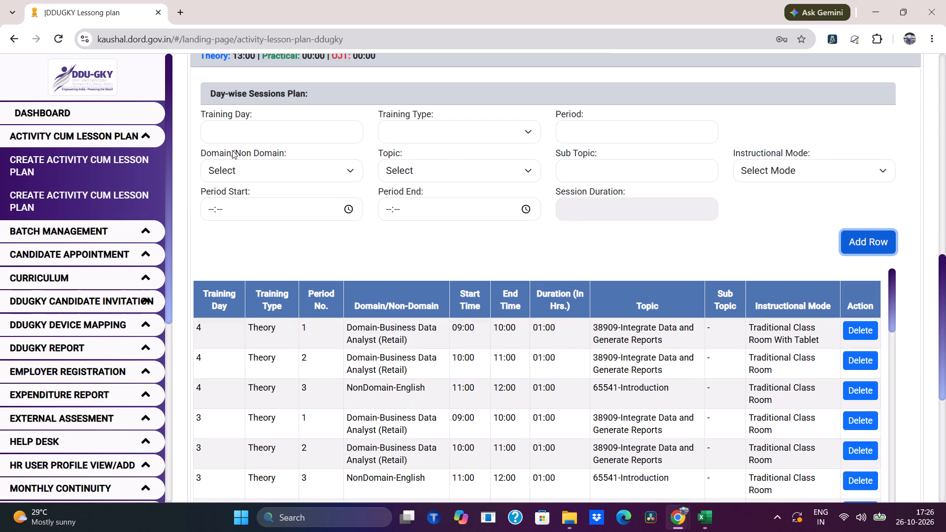
Begin a new session entry with training day 4, training type Theory, period 4 and non-domain subject IT Skill.
{"action": "left_click", "coordinate": [248, 140]}
{"action": "key", "text": "4"}
{"action": "left_click", "coordinate": [439, 128]}
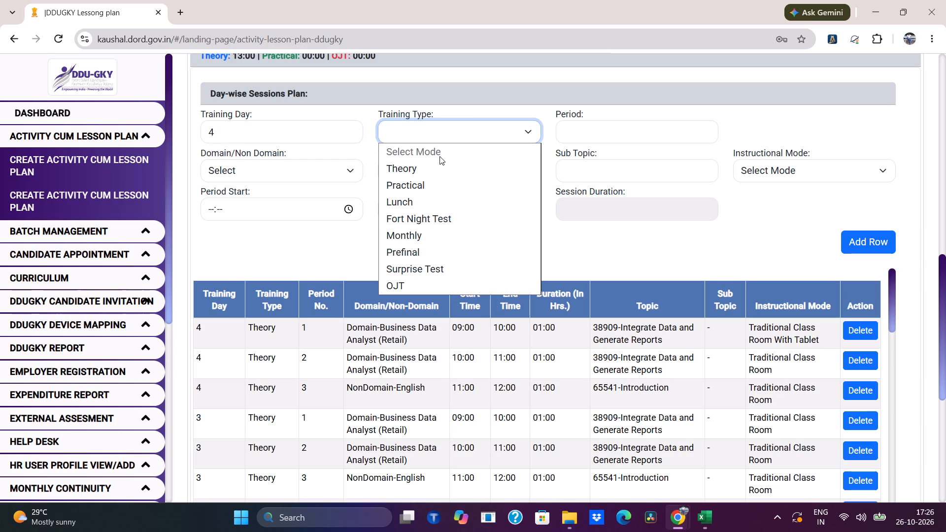
{"action": "left_click", "coordinate": [439, 168]}
{"action": "left_click", "coordinate": [594, 140]}
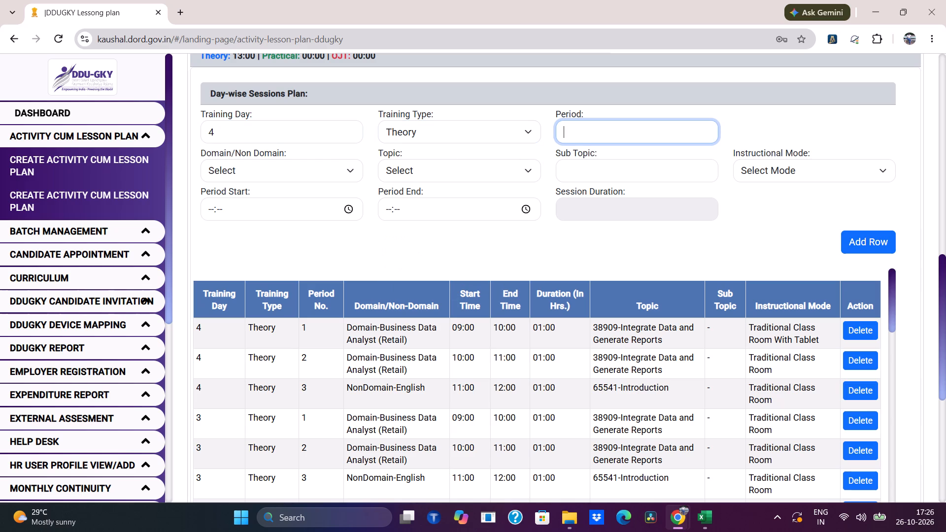
{"action": "key", "text": "4"}
{"action": "left_click", "coordinate": [249, 158]}
{"action": "left_click", "coordinate": [245, 172]}
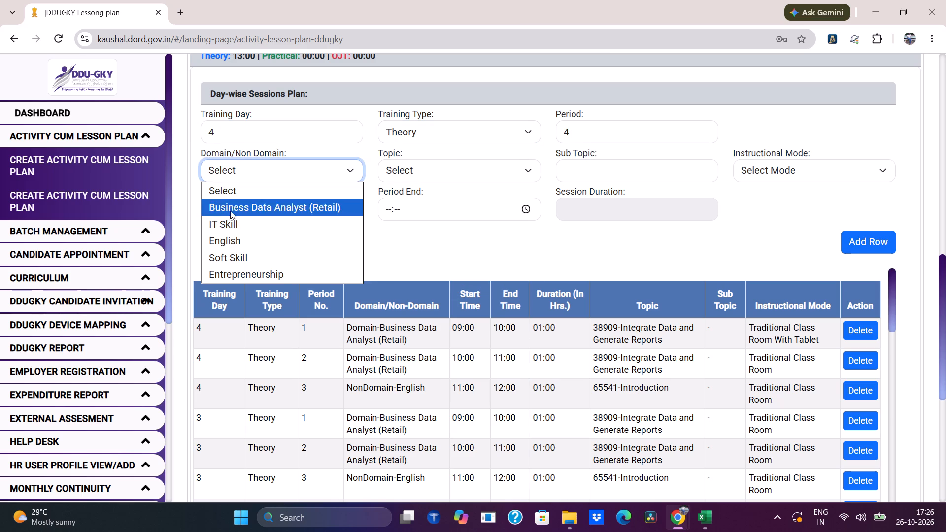
{"action": "left_click", "coordinate": [236, 225]}
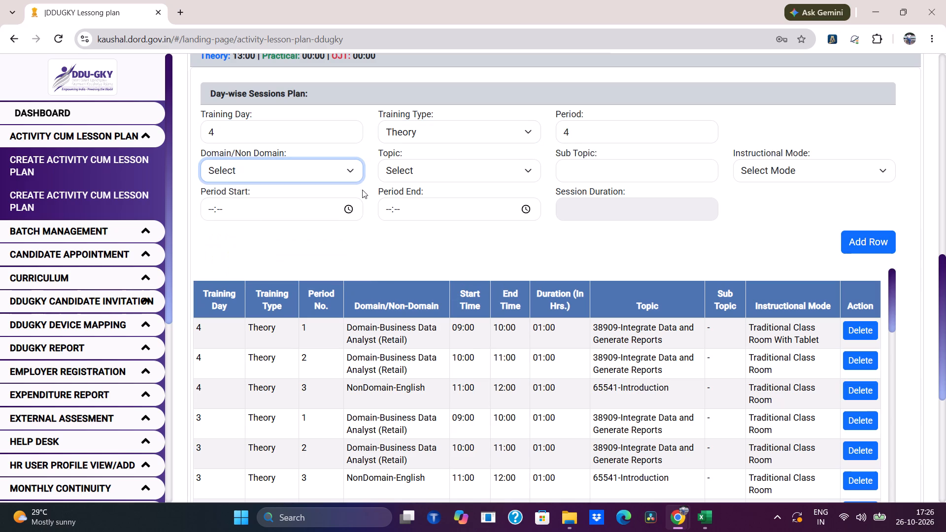
Set the IT Skill entry's topic to WINDOWS XP, sub topic to "-" and instructional mode to Traditional Class Room.
{"action": "left_click", "coordinate": [416, 179]}
{"action": "left_click", "coordinate": [446, 171]}
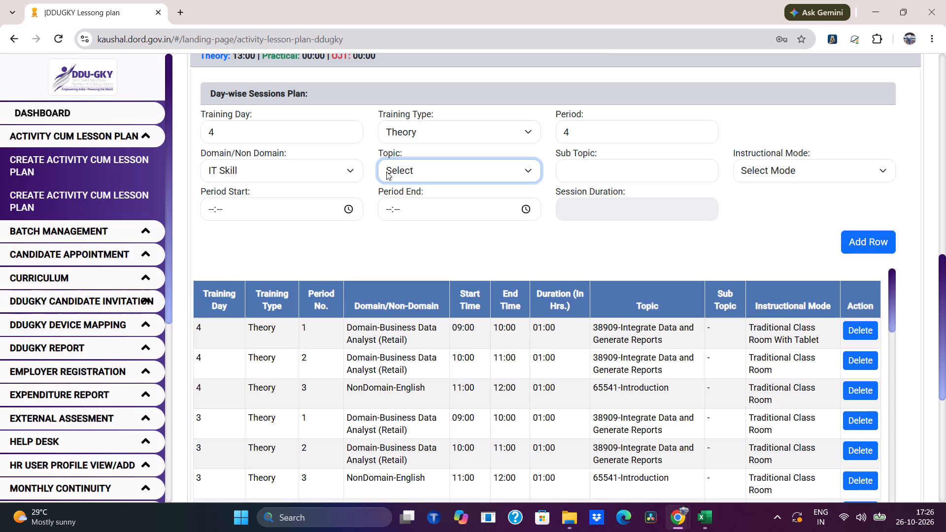
{"action": "left_click", "coordinate": [373, 171]}
{"action": "left_click", "coordinate": [510, 171]}
{"action": "double_click", "coordinate": [521, 169]}
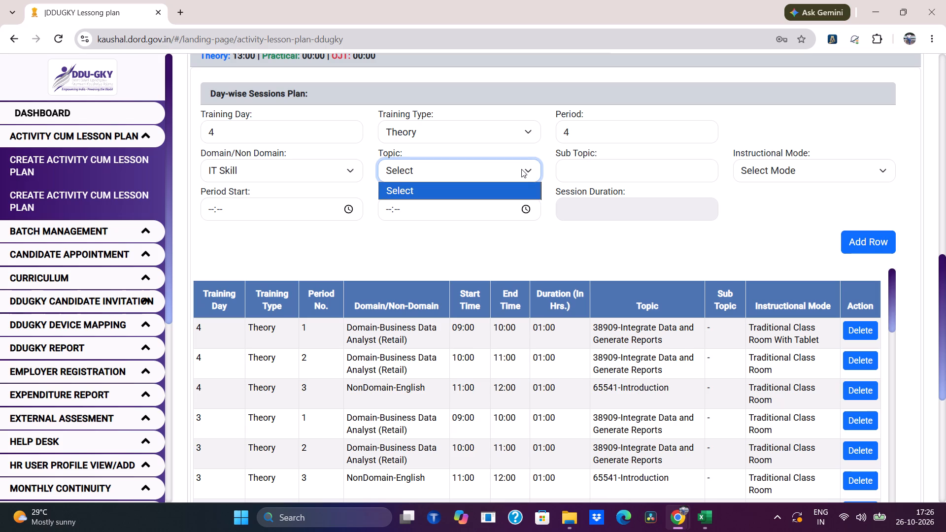
{"action": "left_click", "coordinate": [184, 169]}
{"action": "left_click", "coordinate": [226, 169]}
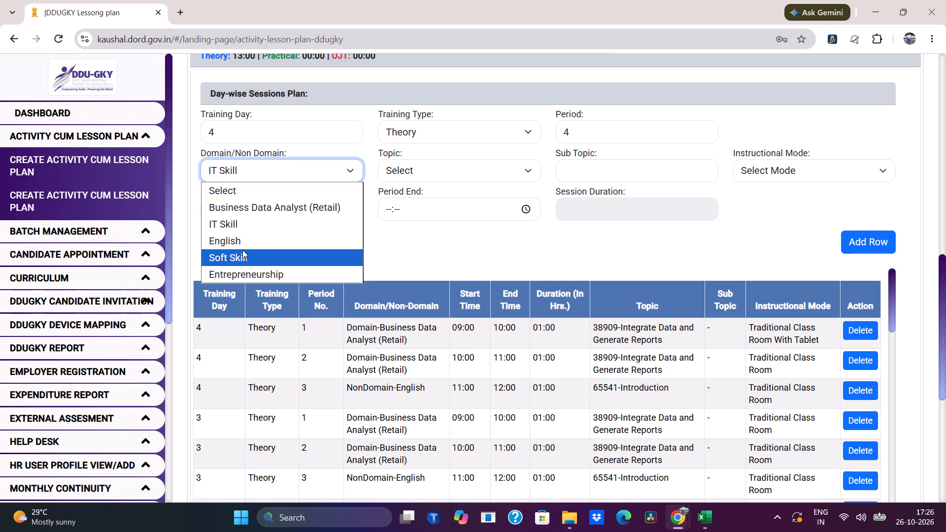
{"action": "left_click", "coordinate": [247, 228]}
{"action": "left_click", "coordinate": [459, 167]}
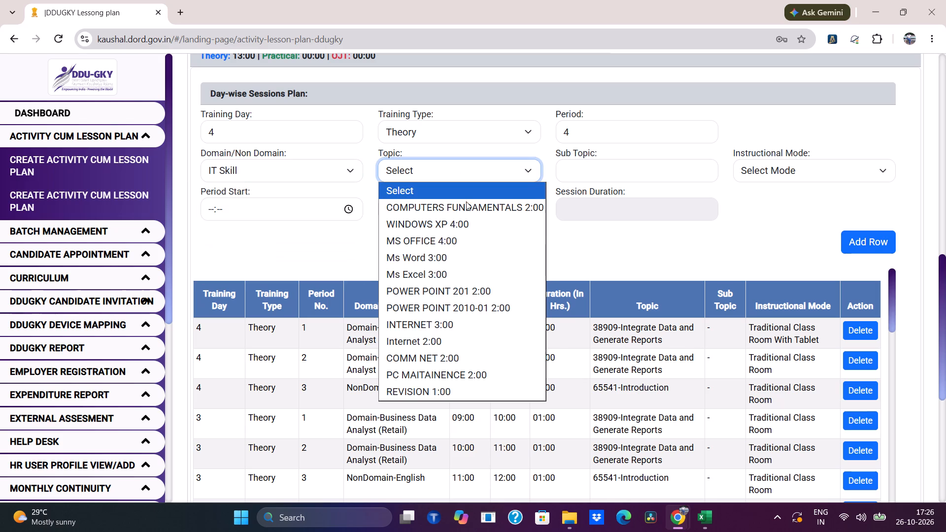
{"action": "left_click", "coordinate": [470, 219]}
{"action": "left_click", "coordinate": [637, 177]}
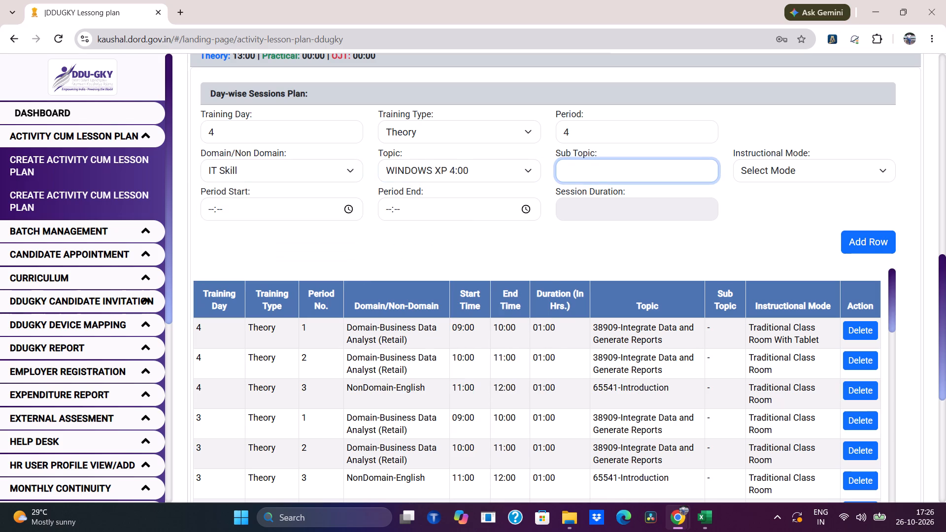
{"action": "key", "text": "minus"}
{"action": "key", "text": "Tab"}
{"action": "key", "text": "Down"}
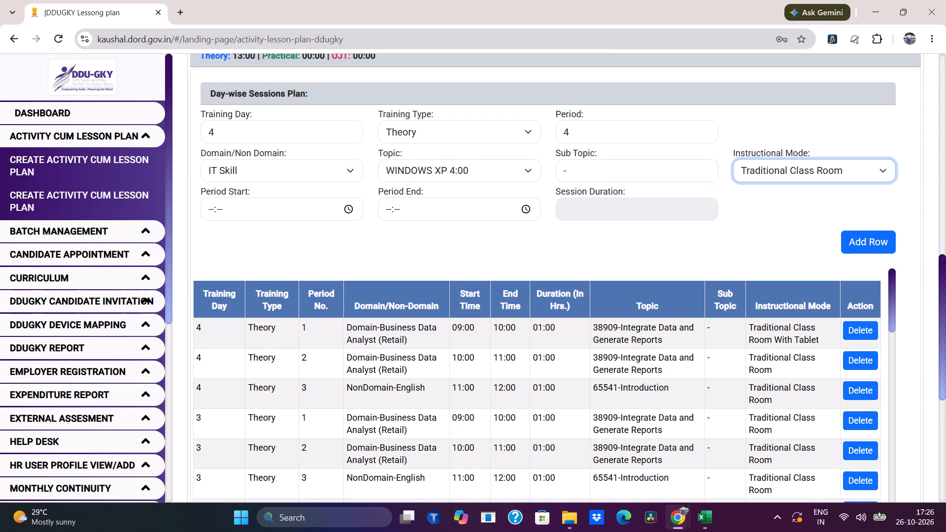
Set the IT Skill period from 12:00 to 13:00 and add the day 4 period 4 session row.
{"action": "key", "text": "Tab"}
{"action": "key", "text": "Down"}
{"action": "key", "text": "Down"}
{"action": "key", "text": "Down"}
{"action": "key", "text": "Down"}
{"action": "key", "text": "Down"}
{"action": "key", "text": "Down"}
{"action": "key", "text": "Down"}
{"action": "key", "text": "Down"}
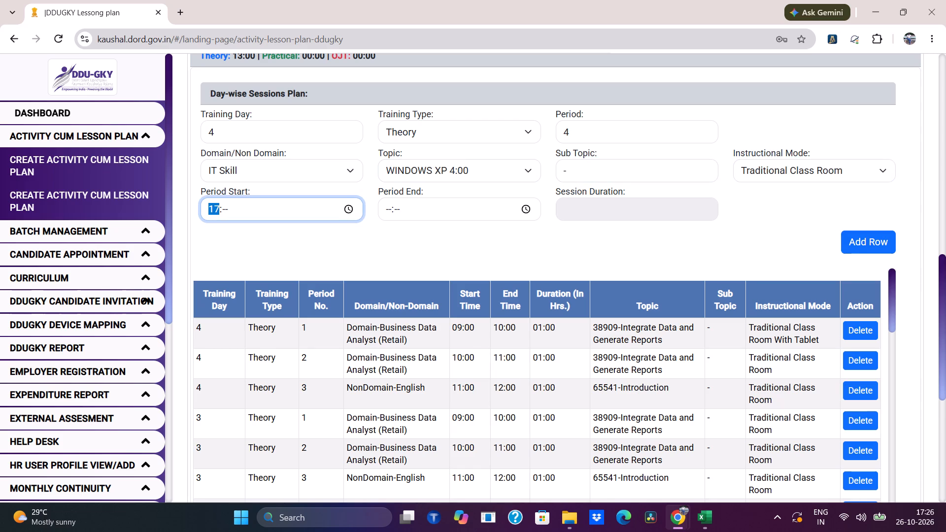
{"action": "key", "text": "Down"}
{"action": "key", "text": "Down"}
{"action": "key", "text": "Down"}
{"action": "key", "text": "Down"}
{"action": "key", "text": "Tab"}
{"action": "key", "text": "0"}
{"action": "key", "text": "Tab"}
{"action": "key", "text": "Tab"}
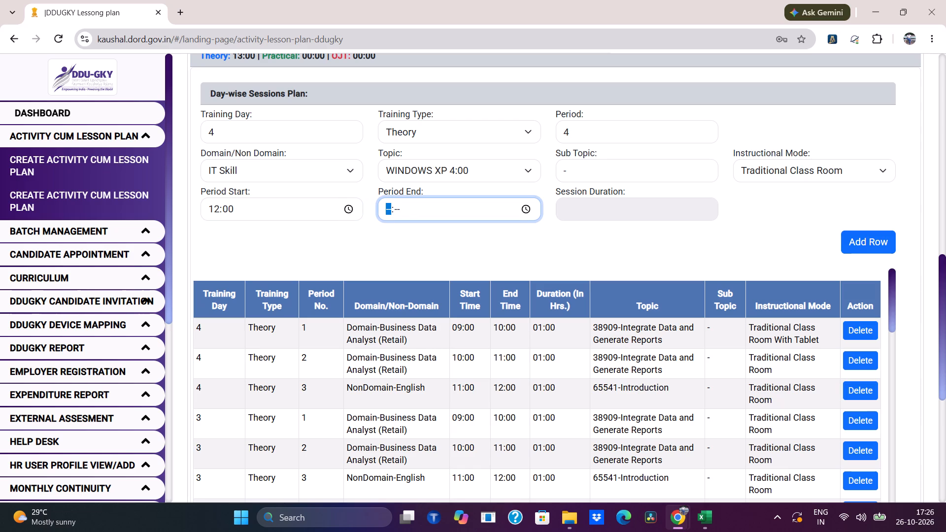
{"action": "type", "text": "130"}
{"action": "key", "text": "Tab"}
{"action": "key", "text": "Tab"}
{"action": "key", "text": "Tab"}
{"action": "key", "text": "Return"}
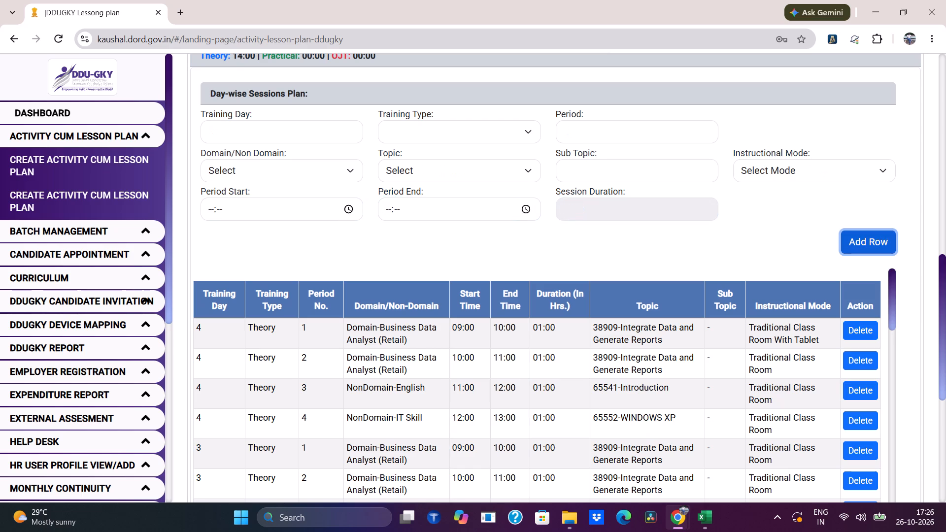
Begin a new session entry with training day 4, training type Lunch and period 5.
{"action": "left_click", "coordinate": [329, 134]}
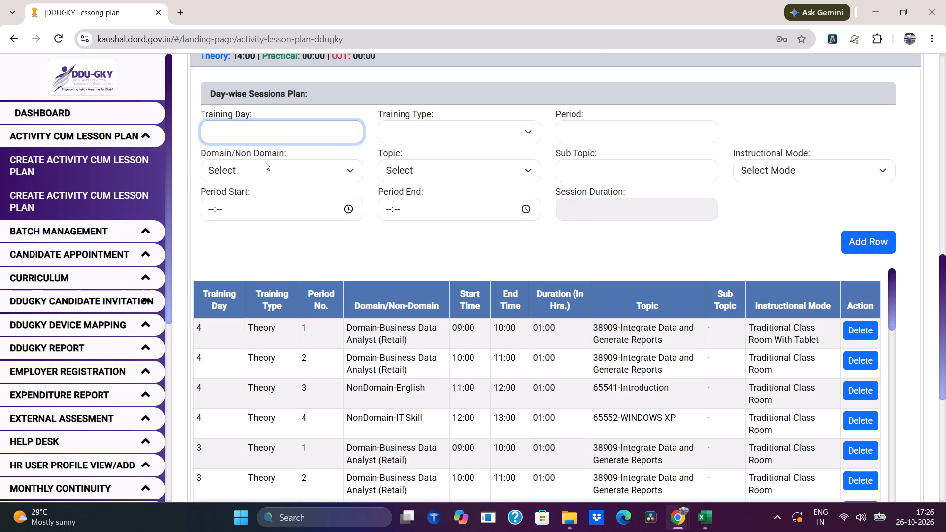
{"action": "key", "text": "4"}
{"action": "left_click", "coordinate": [433, 126]}
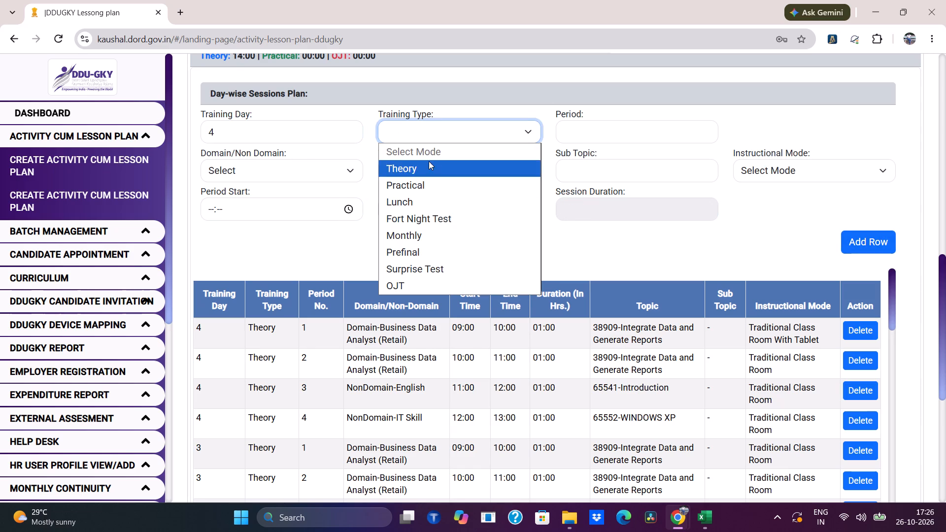
{"action": "left_click", "coordinate": [424, 206]}
{"action": "left_click", "coordinate": [603, 139]}
{"action": "key", "text": "5"}
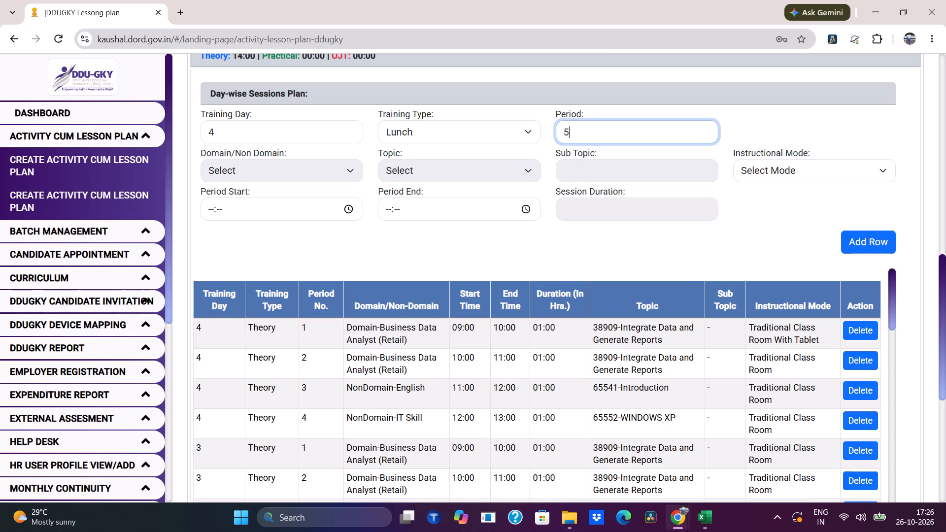
Set the lunch period from 13:00 to 14:00 with instructional mode Others and add the day 4 period 5 row.
{"action": "left_click", "coordinate": [207, 208]}
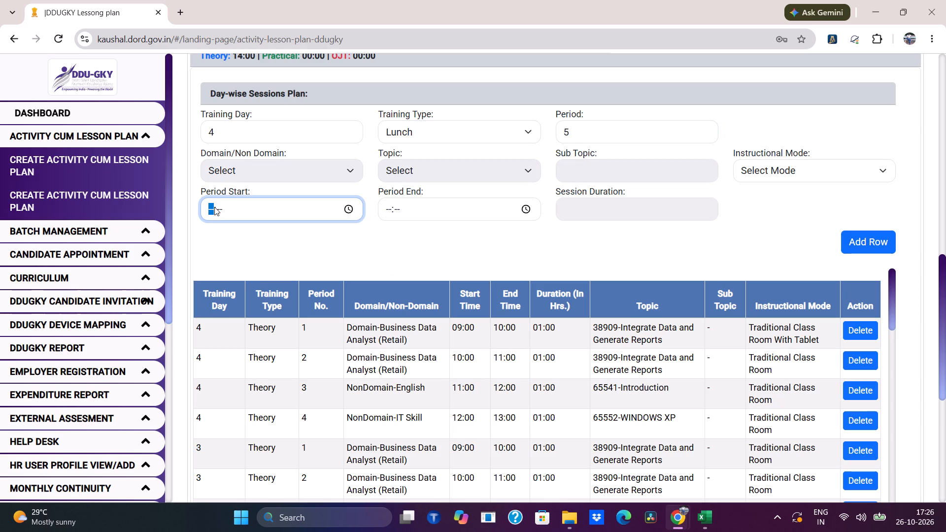
{"action": "type", "text": "130"}
{"action": "key", "text": "Tab"}
{"action": "key", "text": "Tab"}
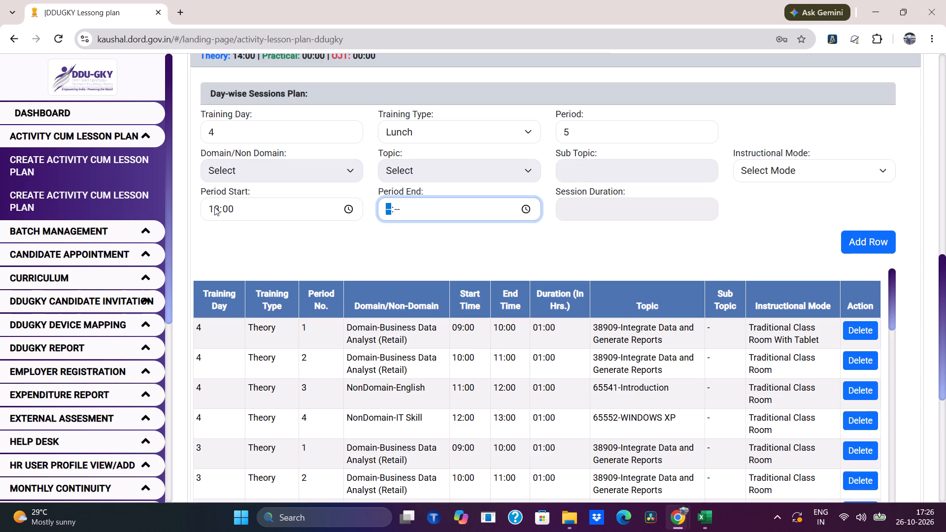
{"action": "type", "text": "140"}
{"action": "key", "text": "Tab"}
{"action": "key", "text": "Tab"}
{"action": "key", "text": "Tab"}
{"action": "key", "text": "Return"}
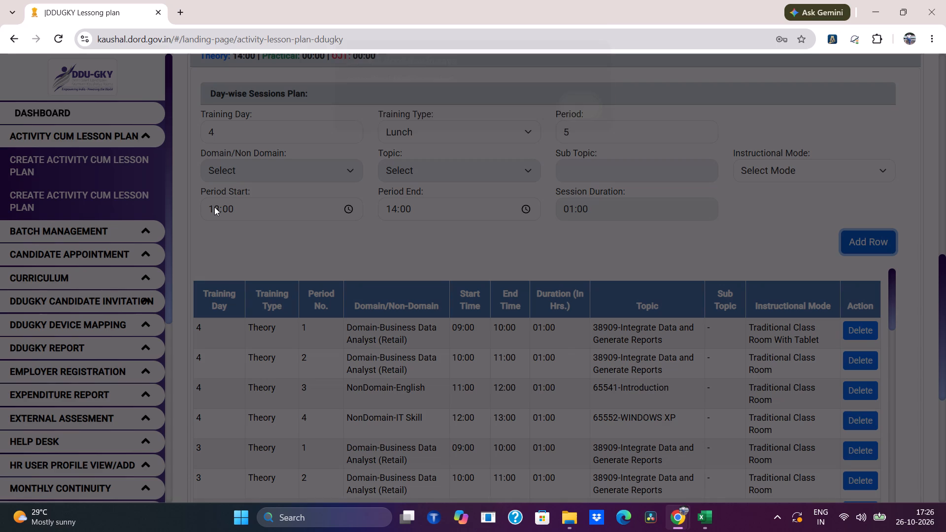
{"action": "left_click", "coordinate": [603, 123]}
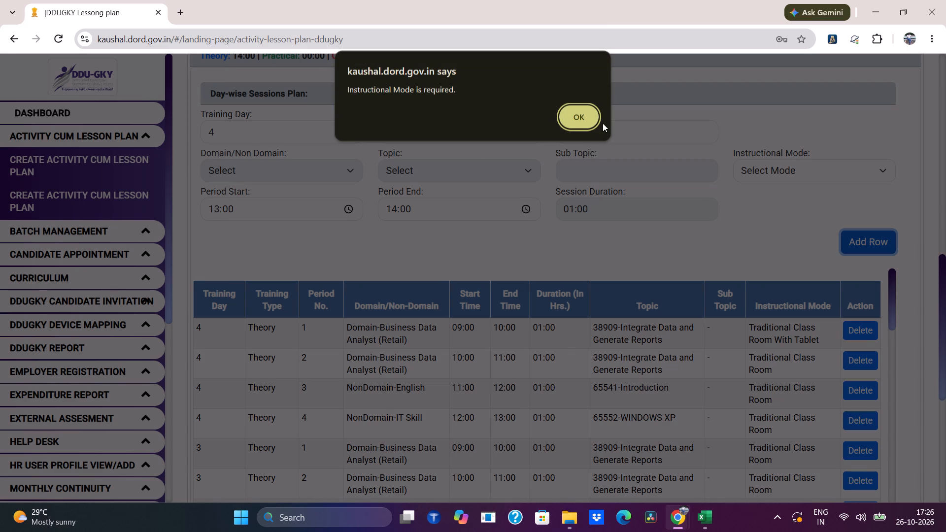
{"action": "left_click", "coordinate": [586, 119]}
{"action": "left_click", "coordinate": [769, 178]}
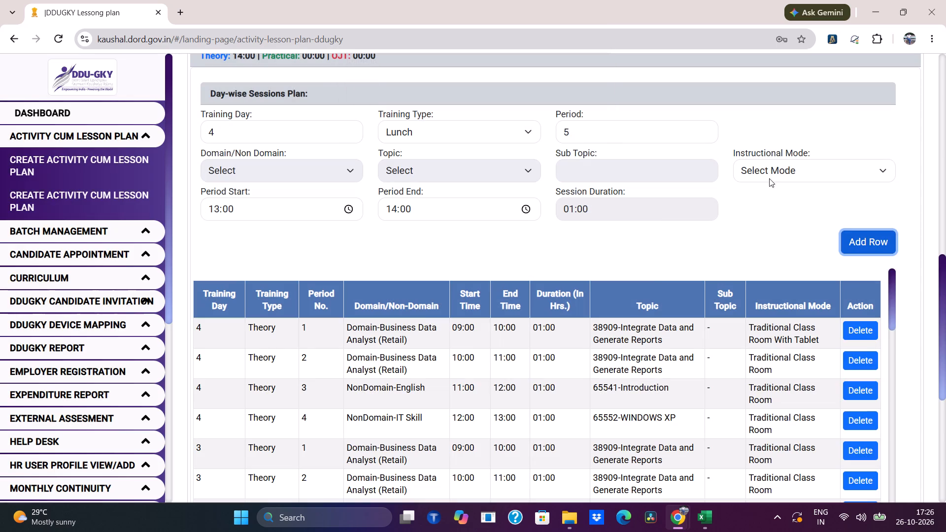
{"action": "left_click", "coordinate": [733, 272]}
{"action": "left_click", "coordinate": [876, 245]}
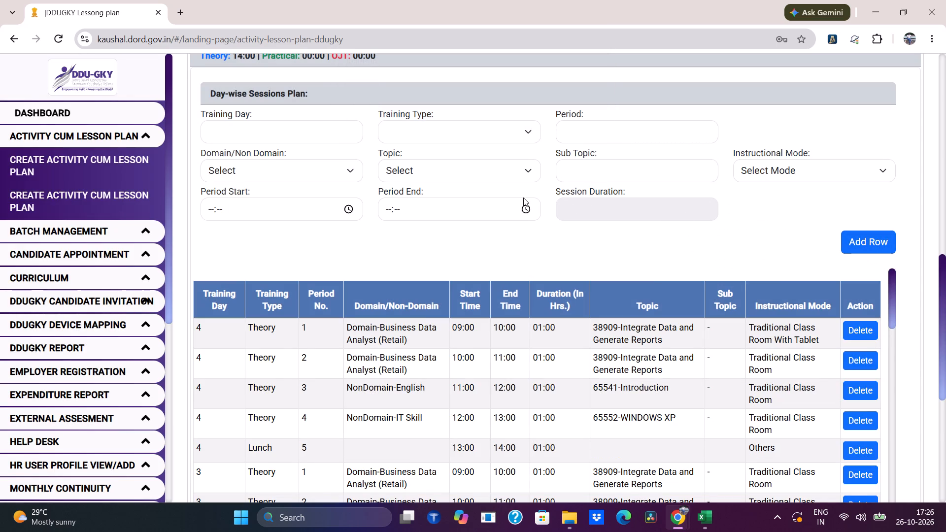
Begin a new session entry with training day 4, training type Theory, period 6 and non-domain subject Soft Skill.
{"action": "left_click", "coordinate": [300, 123]}
{"action": "key", "text": "4"}
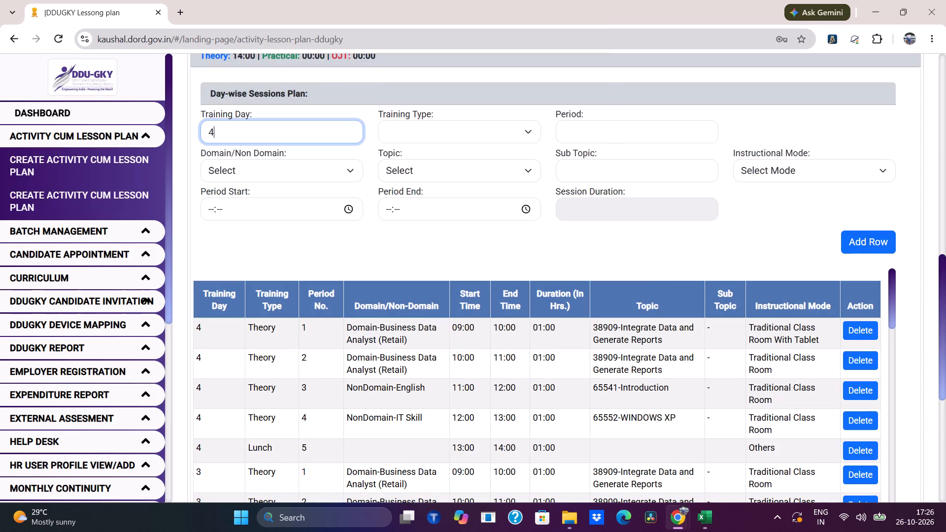
{"action": "left_click", "coordinate": [451, 135]}
{"action": "left_click", "coordinate": [427, 171]}
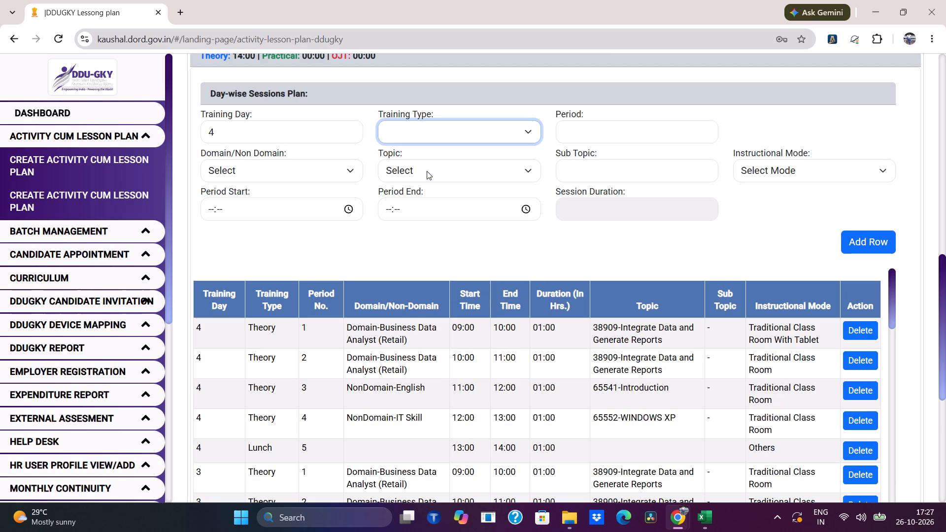
{"action": "left_click", "coordinate": [573, 135]}
{"action": "key", "text": "6"}
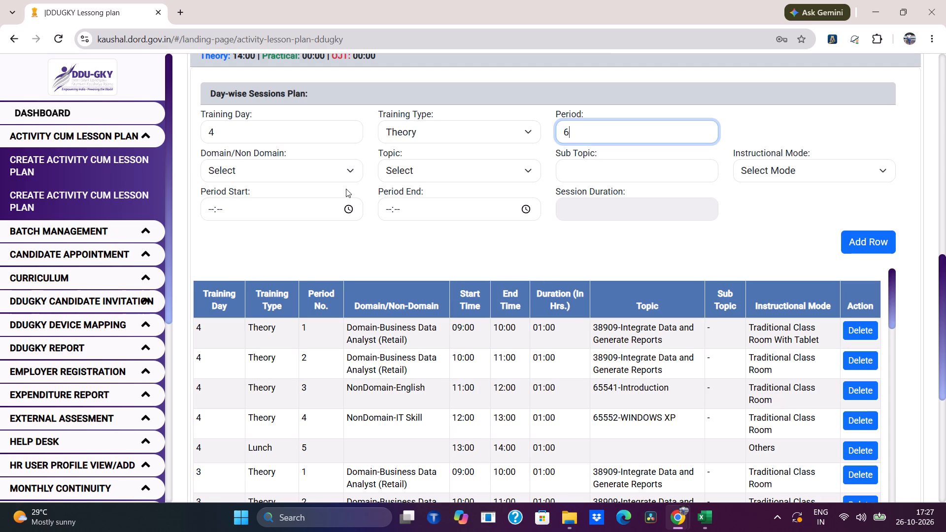
{"action": "left_click", "coordinate": [315, 175]}
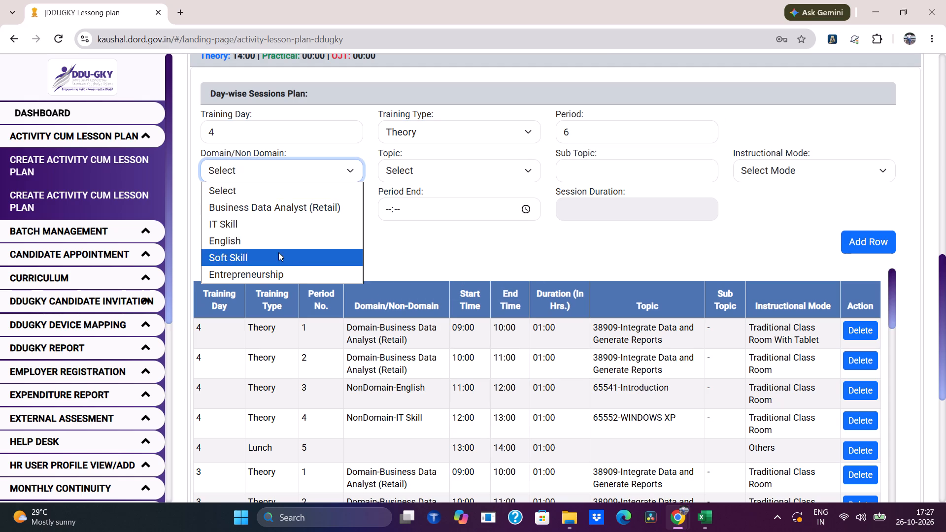
{"action": "left_click", "coordinate": [278, 252]}
Set the Soft Skill entry's topic to Module 1 - Introduction to the Course, sub topic to "-" and instructional mode to Traditional Class Room.
{"action": "left_click", "coordinate": [480, 173]}
{"action": "left_click", "coordinate": [484, 213]}
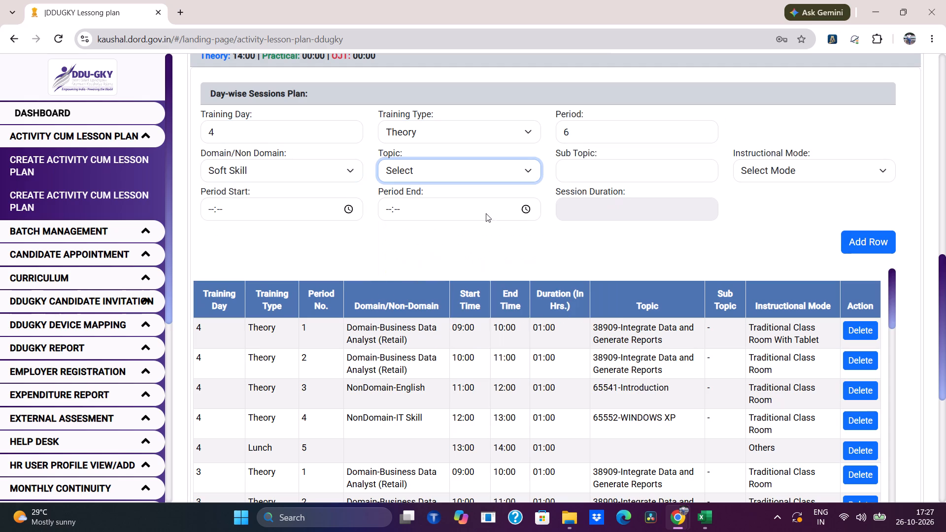
{"action": "left_click", "coordinate": [635, 169]}
{"action": "key", "text": "minus"}
{"action": "key", "text": "Tab"}
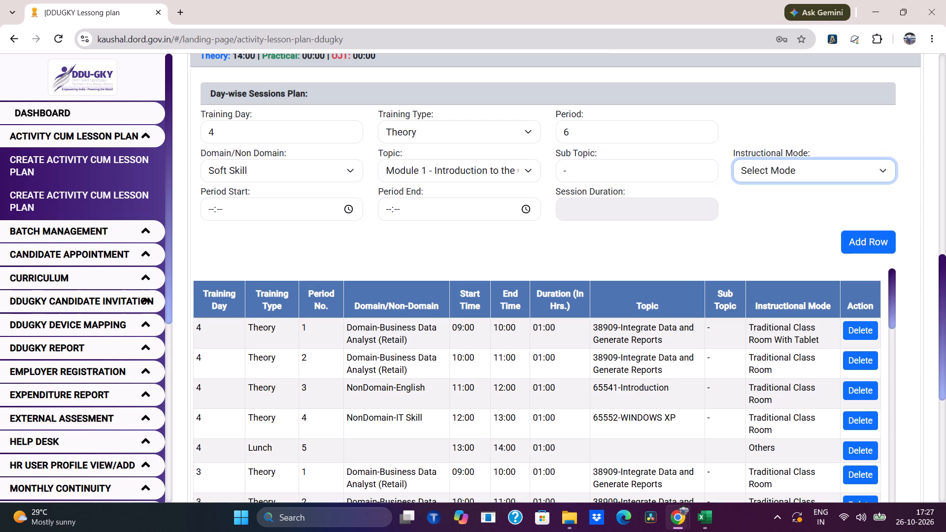
{"action": "key", "text": "Down"}
{"action": "key", "text": "Tab"}
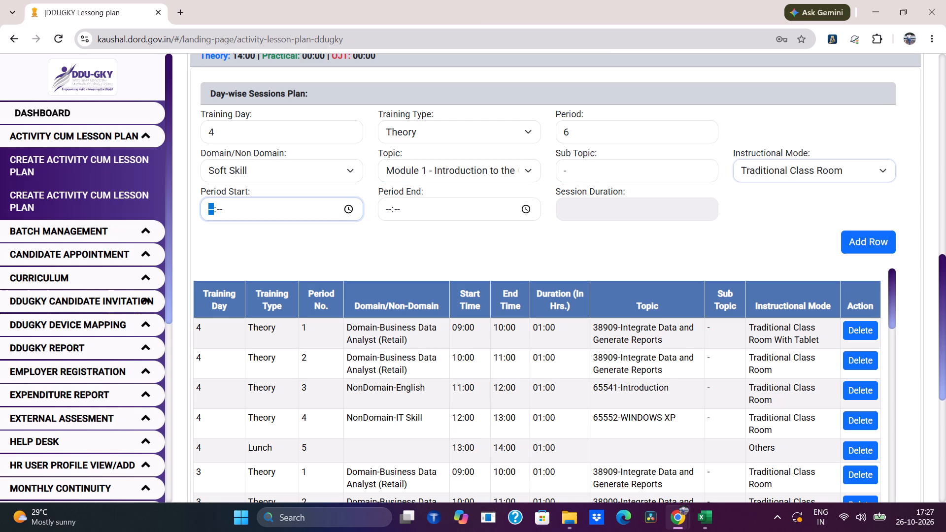
Set the period from 14:00 to 15:00 and add the day 4 period 6 session row.
{"action": "type", "text": "14"}
{"action": "key", "text": "Tab"}
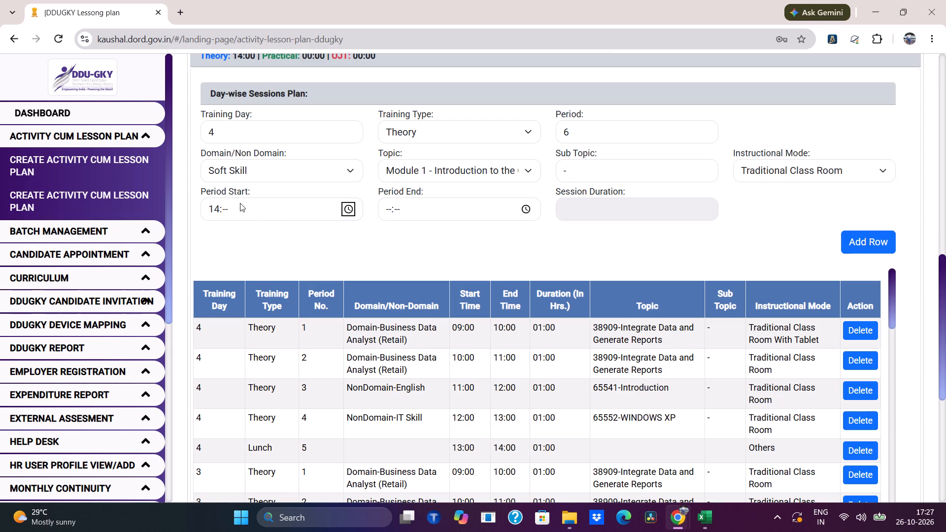
{"action": "left_click", "coordinate": [227, 209]}
{"action": "key", "text": "0"}
{"action": "key", "text": "Tab"}
{"action": "key", "text": "Tab"}
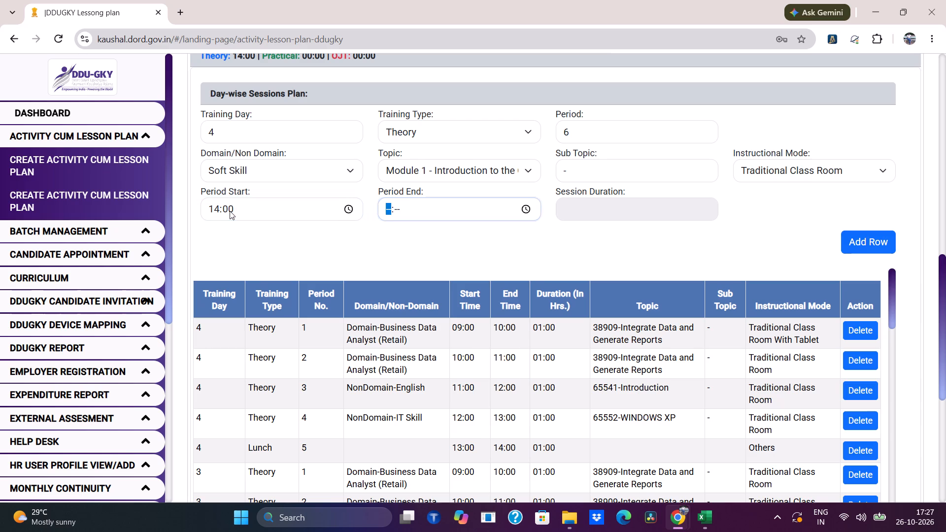
{"action": "type", "text": "150"}
{"action": "key", "text": "Tab"}
{"action": "key", "text": "Tab"}
{"action": "key", "text": "Tab"}
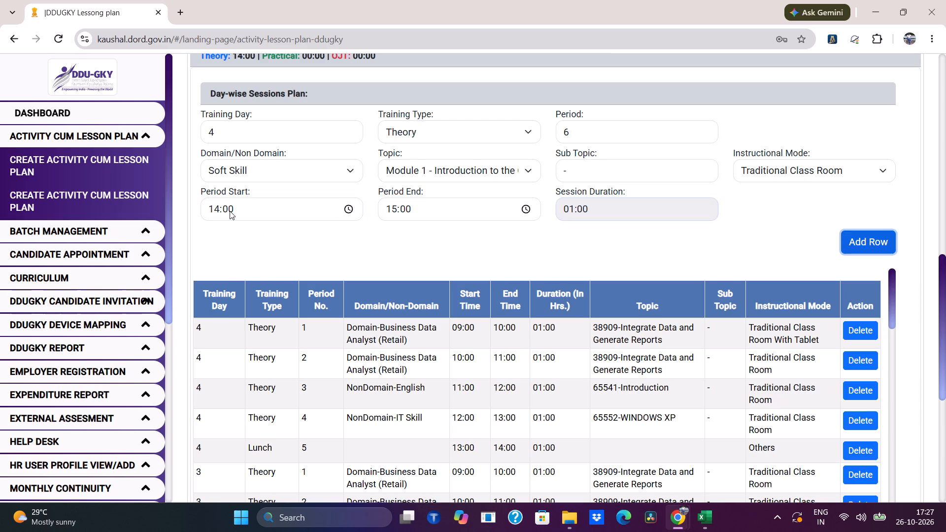
{"action": "key", "text": "Return"}
Begin a new session entry with training day 4, training type Theory, period 7 and non-domain subject Entrepreneurship.
{"action": "left_click", "coordinate": [287, 141]}
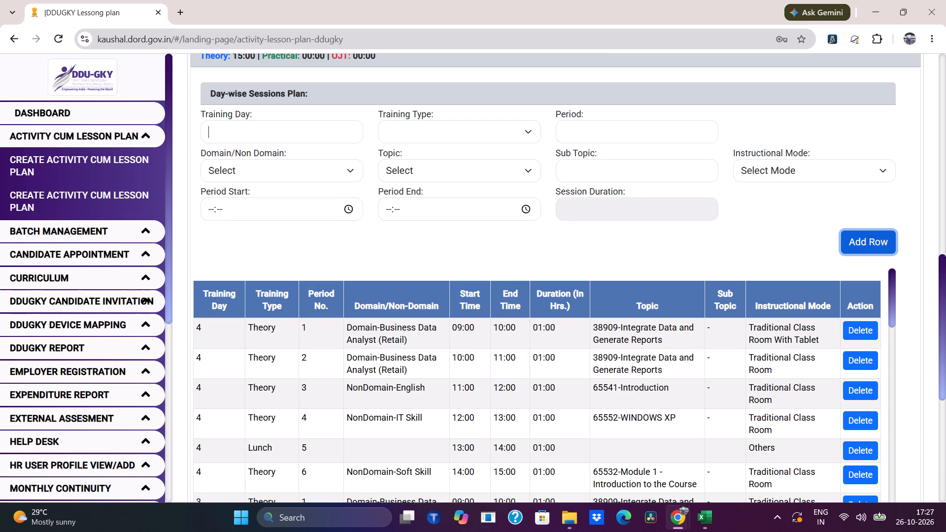
{"action": "key", "text": "4"}
{"action": "left_click", "coordinate": [471, 129]}
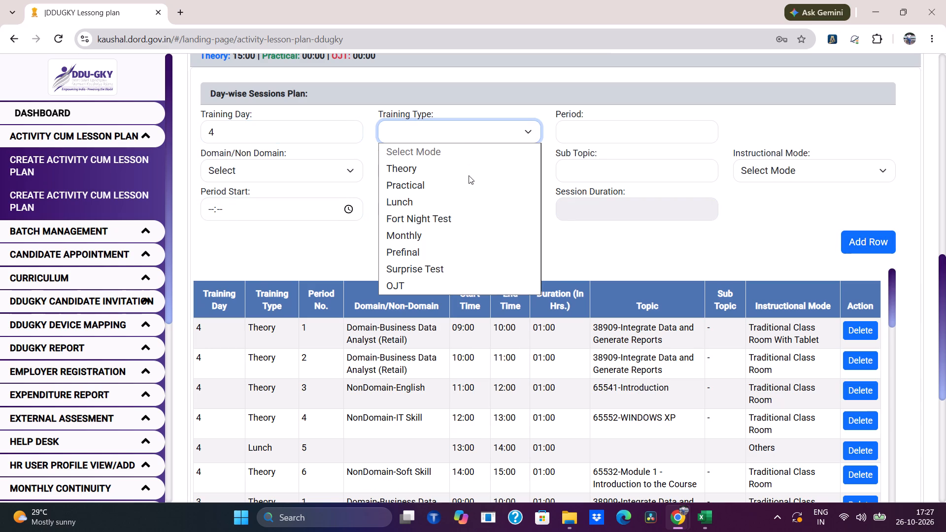
{"action": "left_click", "coordinate": [473, 175]}
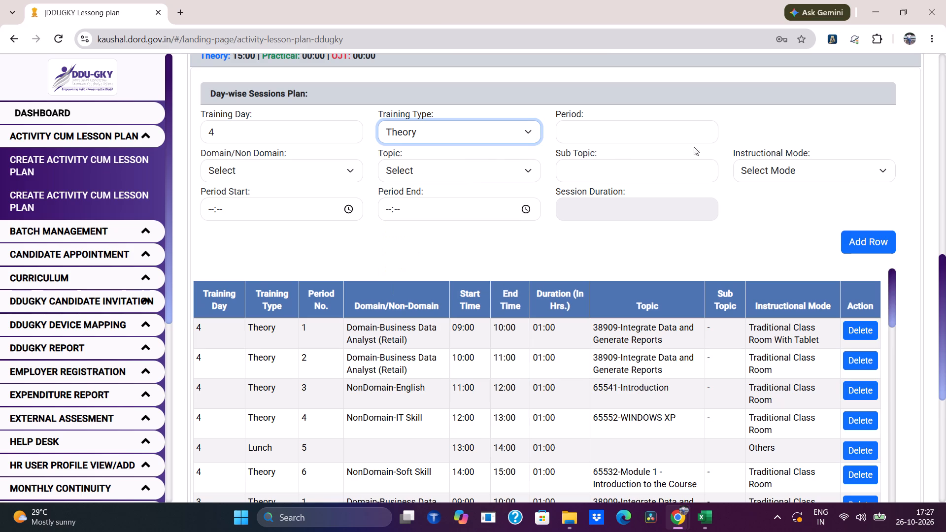
{"action": "left_click", "coordinate": [675, 135]}
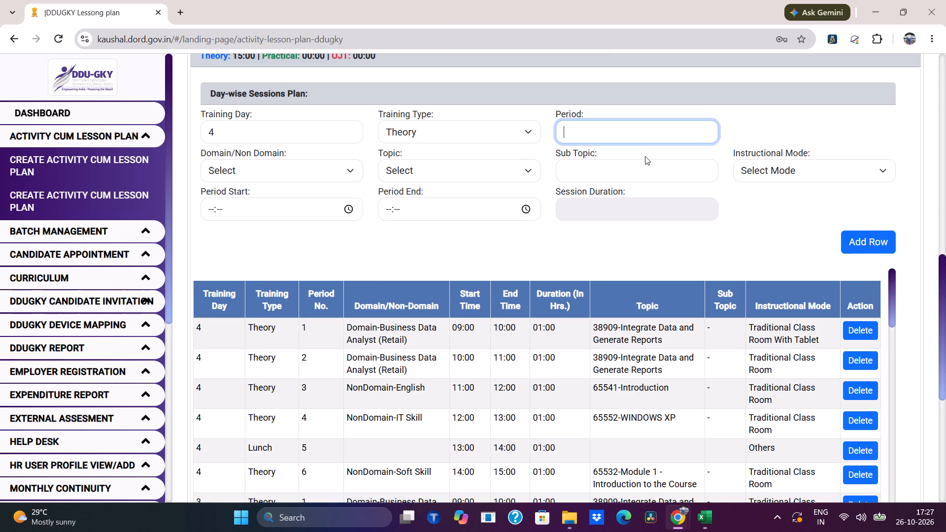
{"action": "key", "text": "6"}
{"action": "key", "text": "BackSpace"}
{"action": "key", "text": "7"}
{"action": "key", "text": "Tab"}
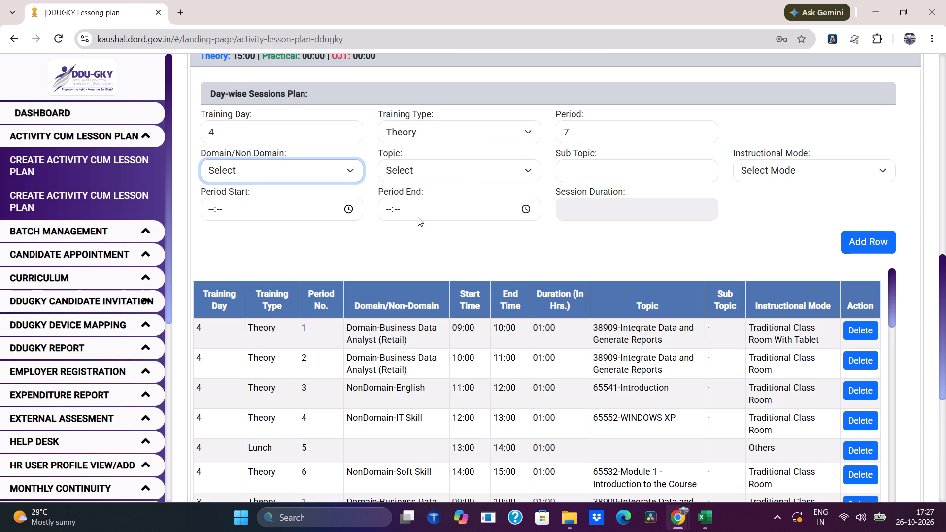
{"action": "left_click", "coordinate": [306, 180]}
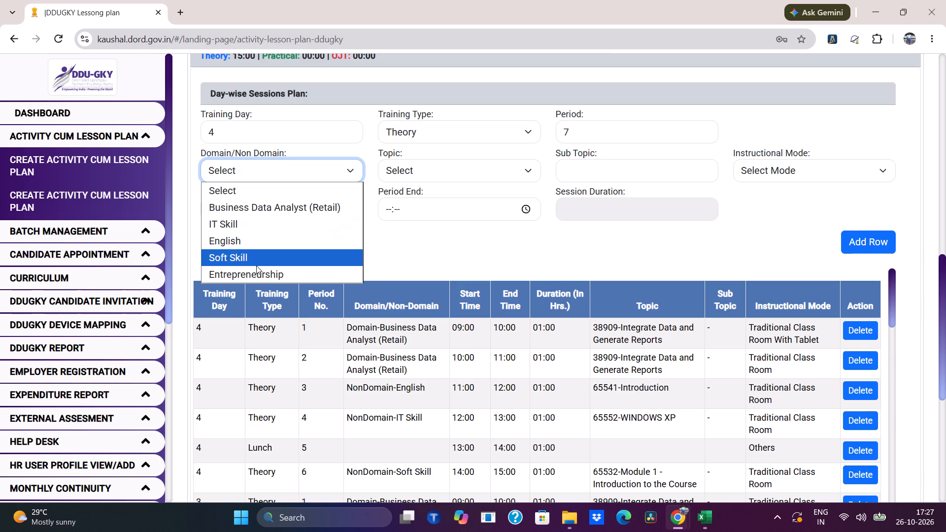
{"action": "left_click", "coordinate": [254, 276]}
Set the Entrepreneurship entry's topic to Introduction to Entrepreneurship, sub topic to "-" and instructional mode to Traditional Class Room With Tablet.
{"action": "left_click", "coordinate": [467, 172]}
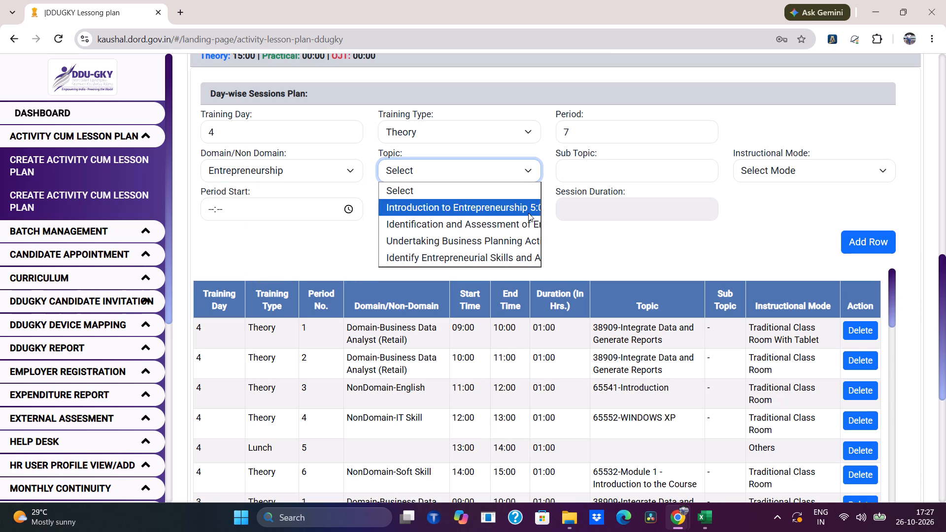
{"action": "left_click", "coordinate": [528, 213]}
{"action": "left_click", "coordinate": [646, 162]}
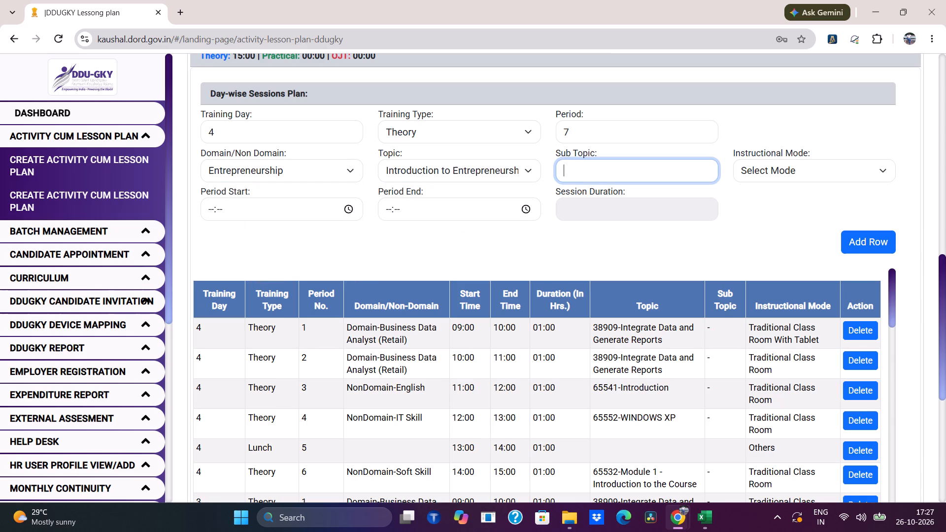
{"action": "key", "text": "minus"}
{"action": "key", "text": "Tab"}
{"action": "key", "text": "Down"}
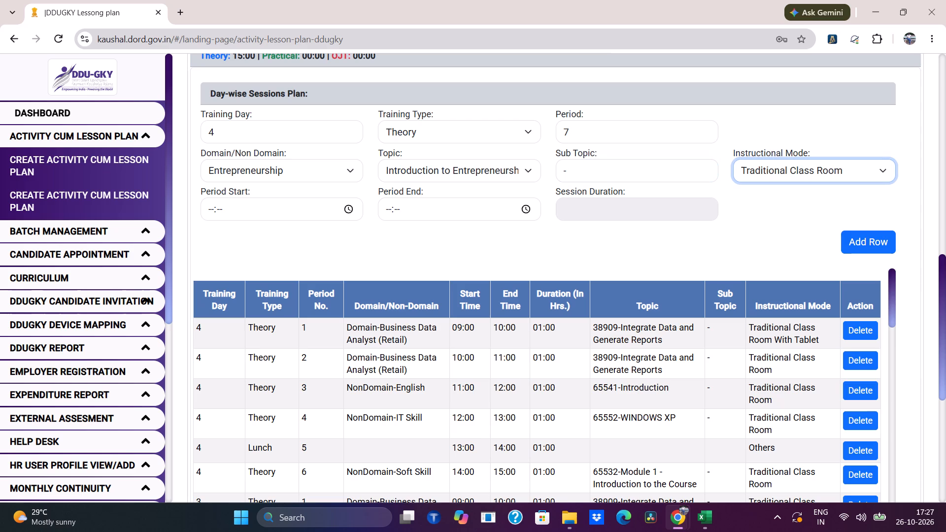
{"action": "key", "text": "Down"}
{"action": "key", "text": "Down"}
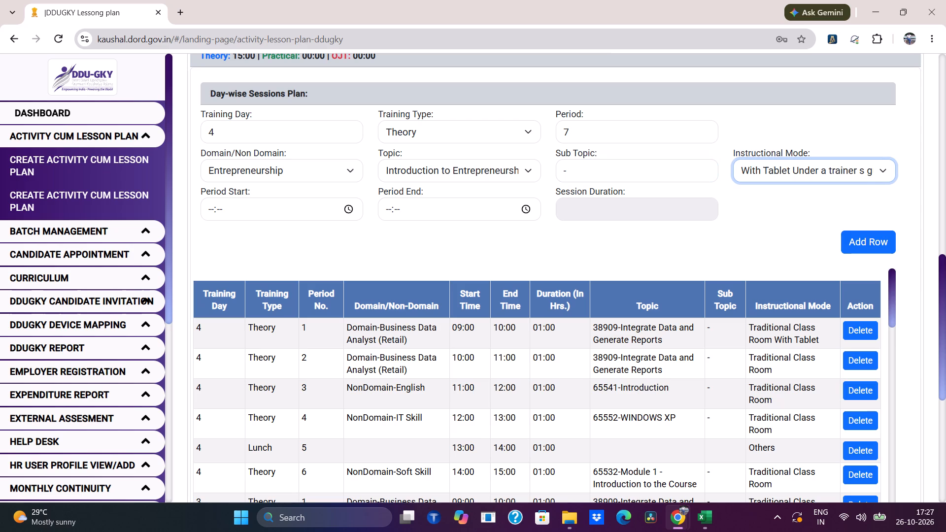
{"action": "key", "text": "Down"}
{"action": "key", "text": "Down"}
{"action": "key", "text": "Up"}
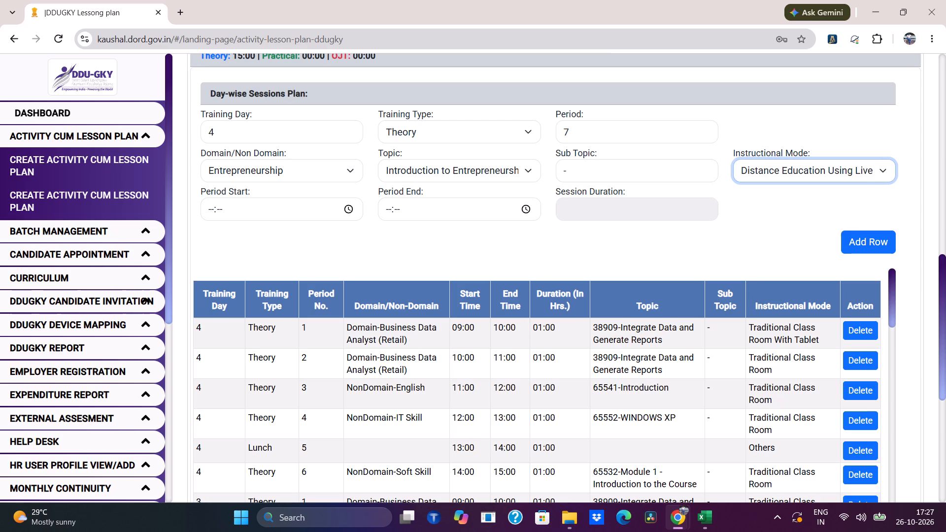
{"action": "key", "text": "Up"}
{"action": "key", "text": "Up"}
Set the period from 15:00 to 16:00 and add the day 4 period 7 session row.
{"action": "key", "text": "Tab"}
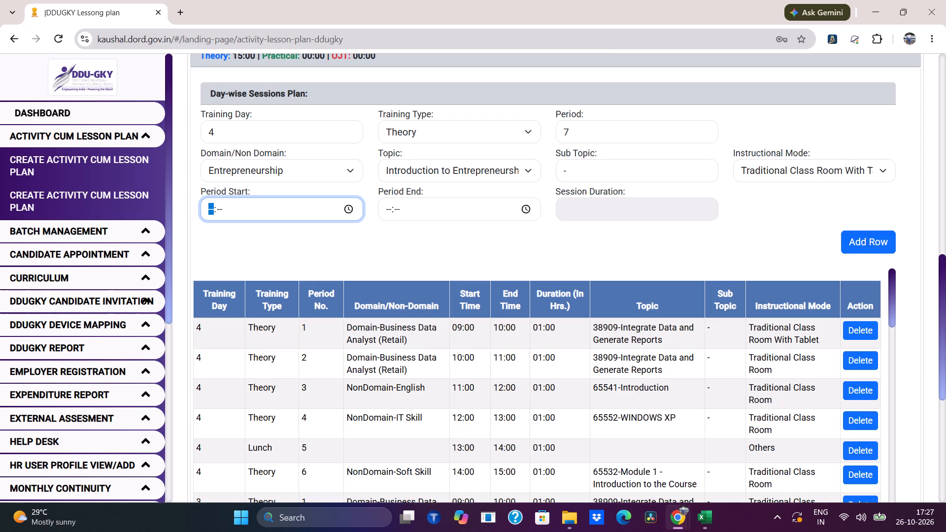
{"action": "key", "text": "1"}
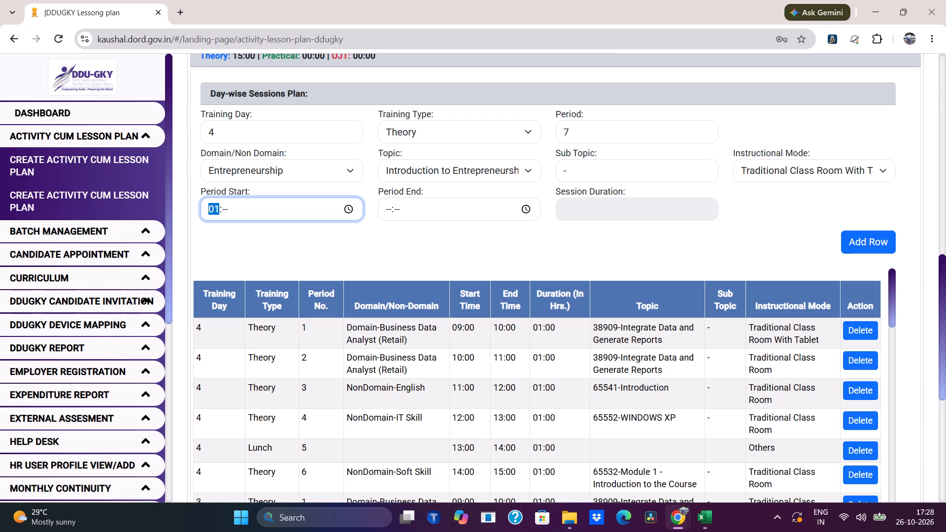
{"action": "key", "text": "5"}
{"action": "key", "text": "0"}
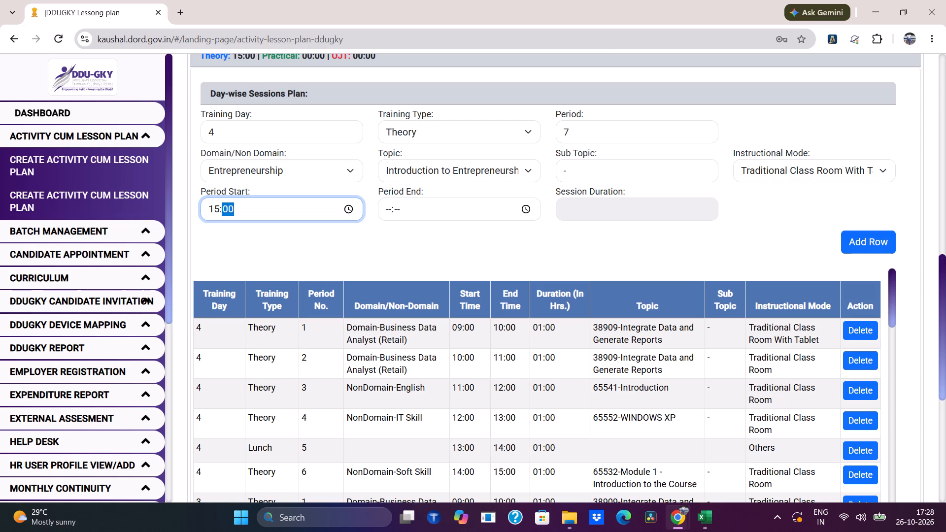
{"action": "key", "text": "Tab"}
{"action": "key", "text": "Tab"}
{"action": "type", "text": "160"}
{"action": "key", "text": "Tab"}
{"action": "key", "text": "Tab"}
{"action": "key", "text": "Tab"}
{"action": "key", "text": "Return"}
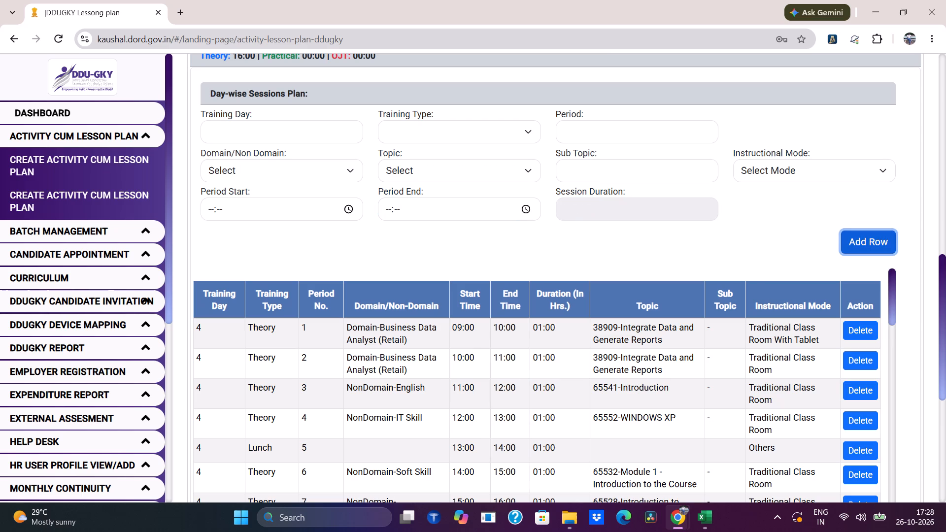
Begin a new session entry with training day 4, training type Practical, period 8 and domain Business Data Analyst (Retail).
{"action": "left_click", "coordinate": [257, 134]}
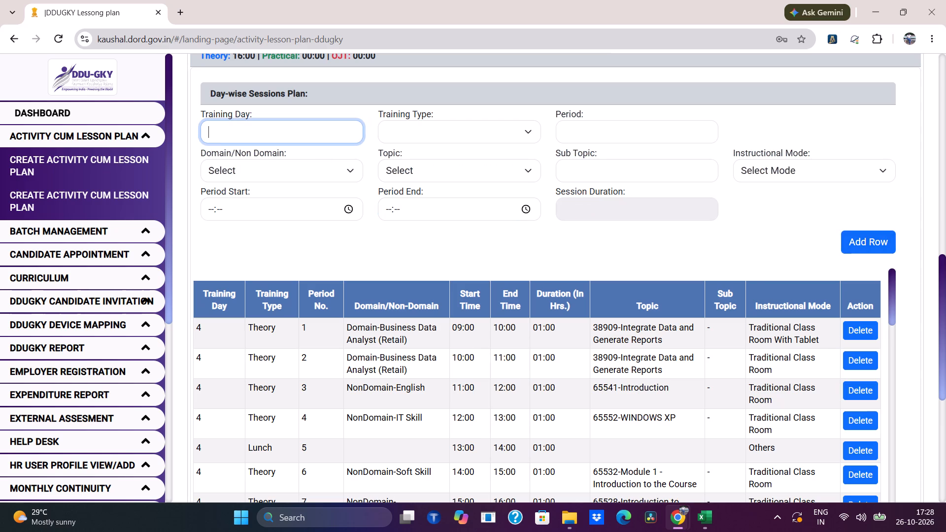
{"action": "key", "text": "4"}
{"action": "left_click", "coordinate": [434, 138]}
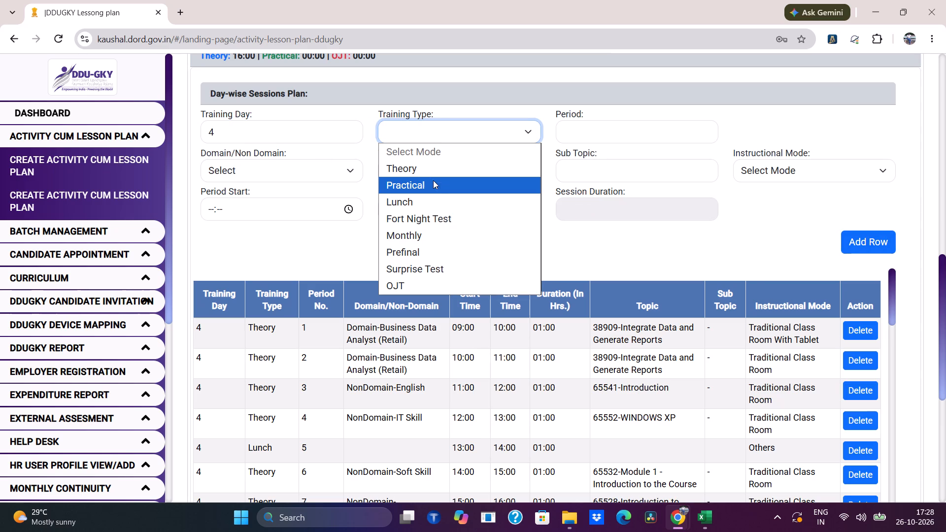
{"action": "left_click", "coordinate": [432, 181]}
{"action": "left_click", "coordinate": [625, 127]}
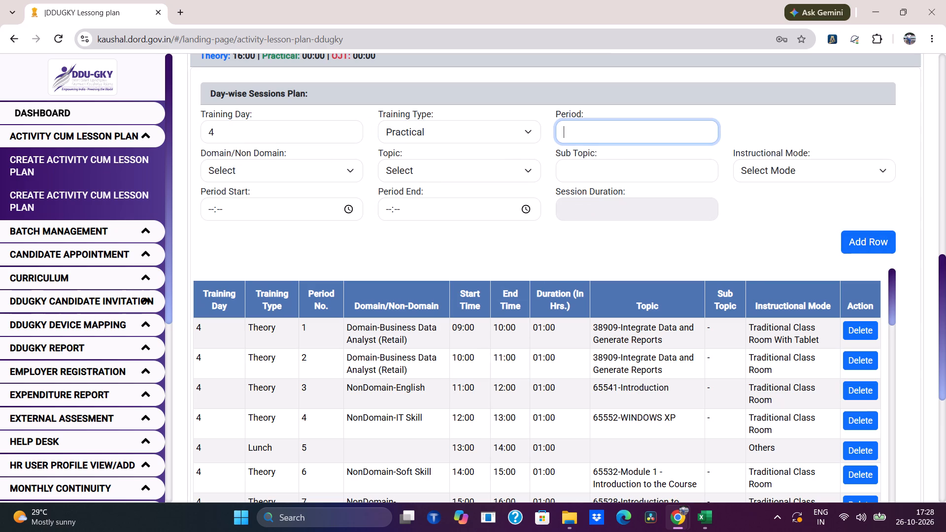
{"action": "key", "text": "8"}
{"action": "key", "text": "Tab"}
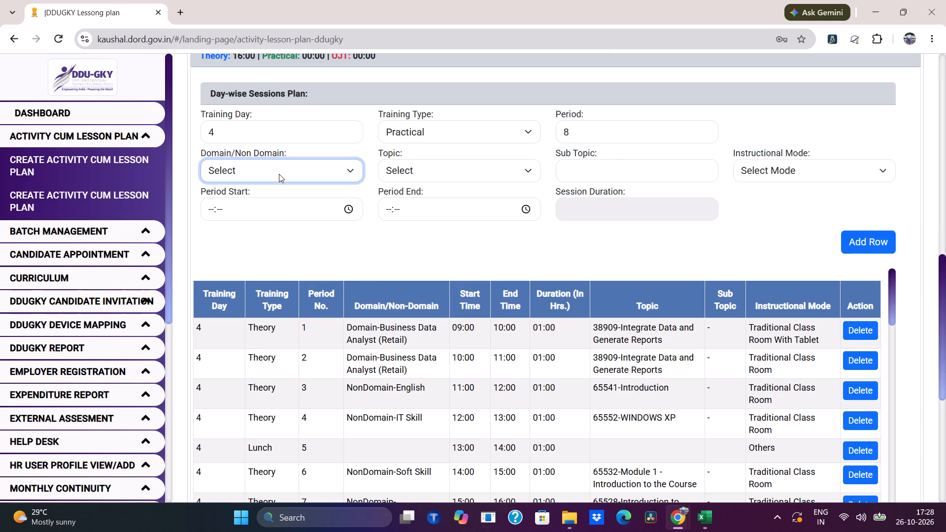
{"action": "left_click", "coordinate": [279, 171]}
{"action": "left_click", "coordinate": [269, 213]}
Set the period 8 entry's topic to Integrate Data and Generate Reports, sub topic to "-" and instructional mode to Others.
{"action": "left_click", "coordinate": [436, 167]}
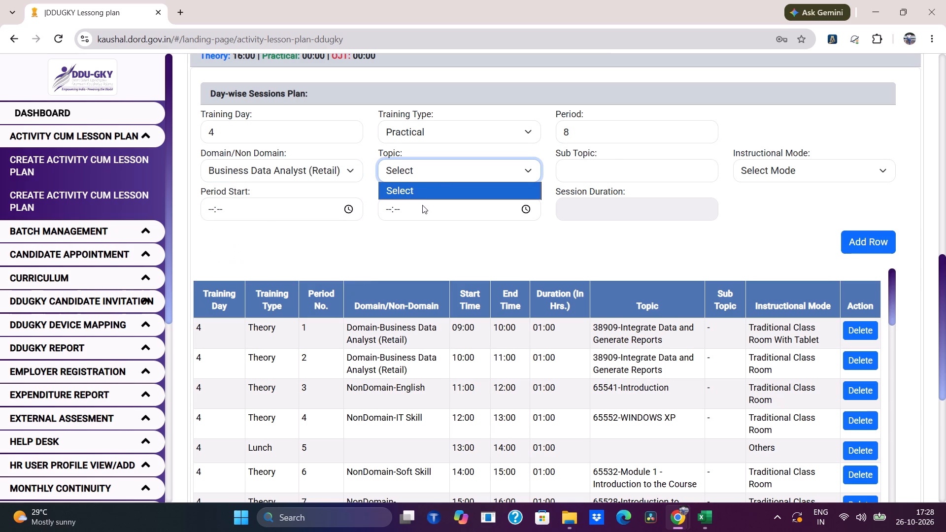
{"action": "triple_click", "coordinate": [453, 171]}
{"action": "double_click", "coordinate": [453, 171]}
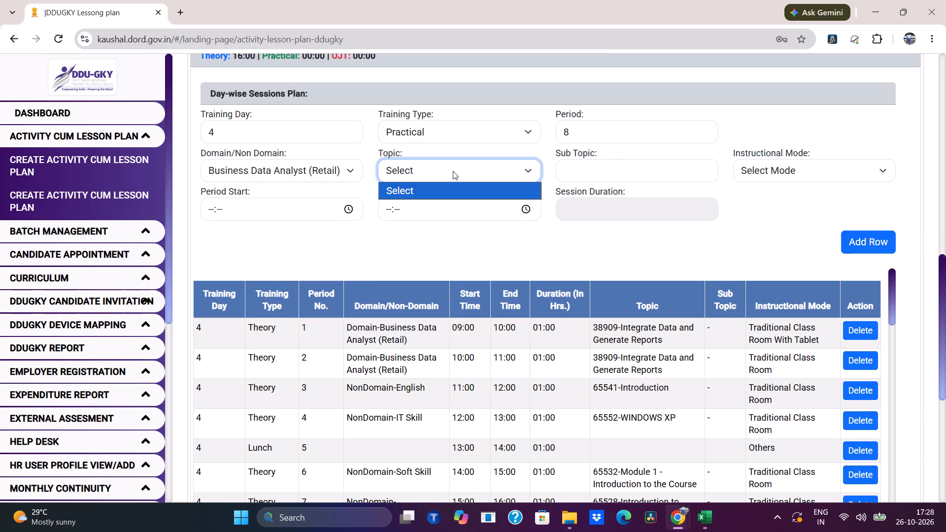
{"action": "left_click", "coordinate": [453, 171]}
{"action": "left_click", "coordinate": [453, 201]}
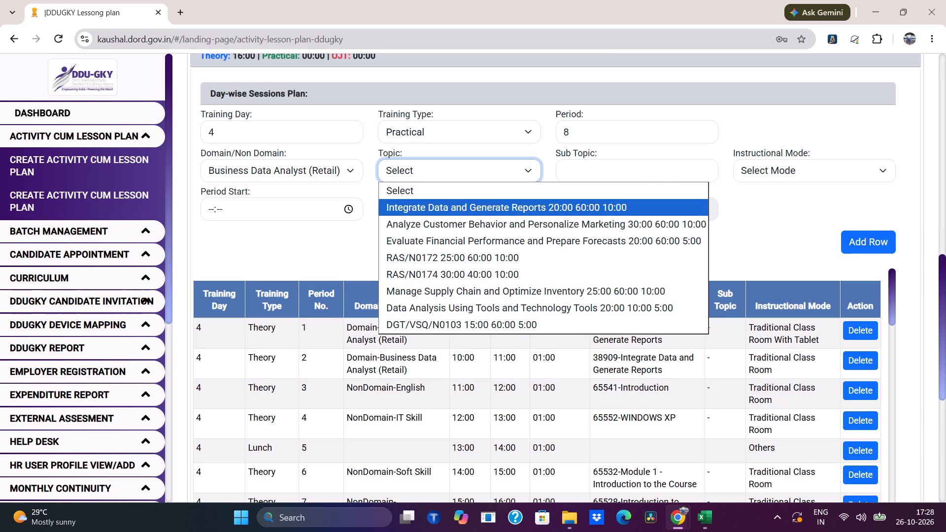
{"action": "left_click", "coordinate": [588, 172]}
{"action": "key", "text": "minus"}
{"action": "key", "text": "Tab"}
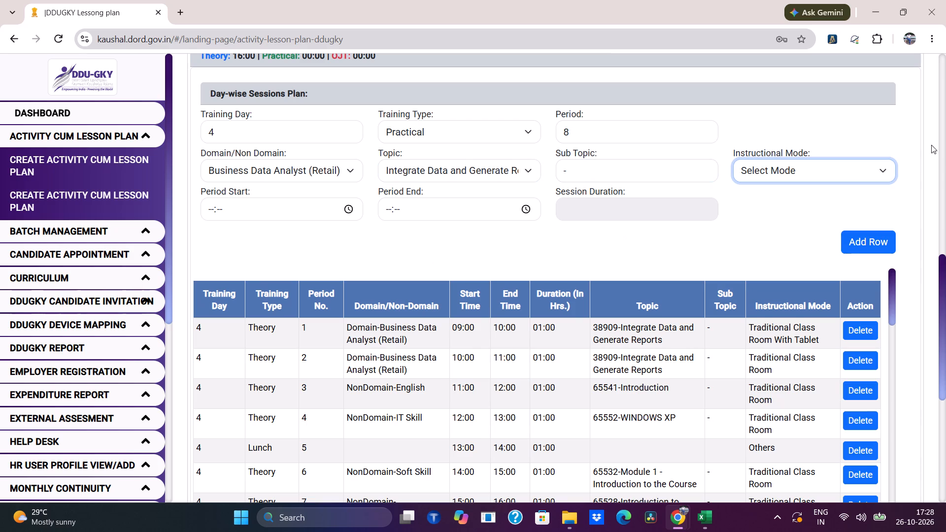
{"action": "left_click", "coordinate": [815, 172]}
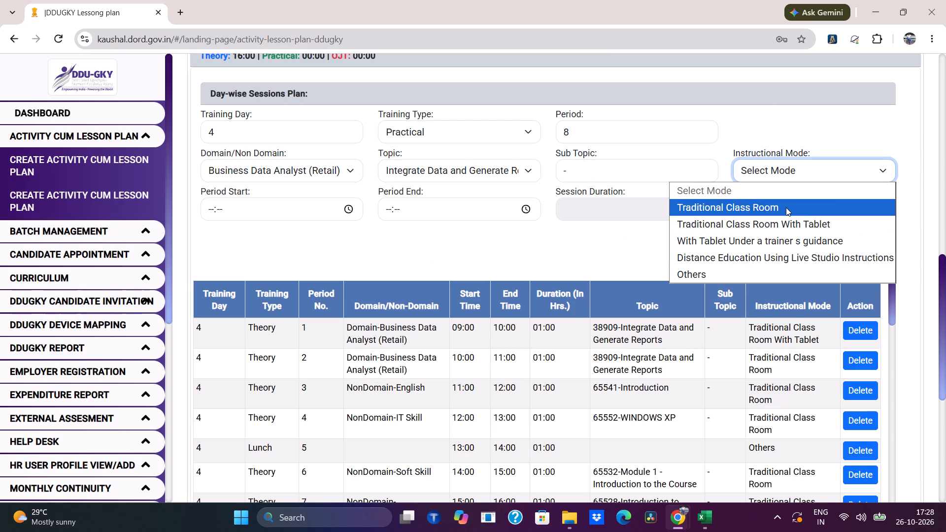
{"action": "left_click_drag", "start_coordinate": [786, 207], "coordinate": [768, 266]}
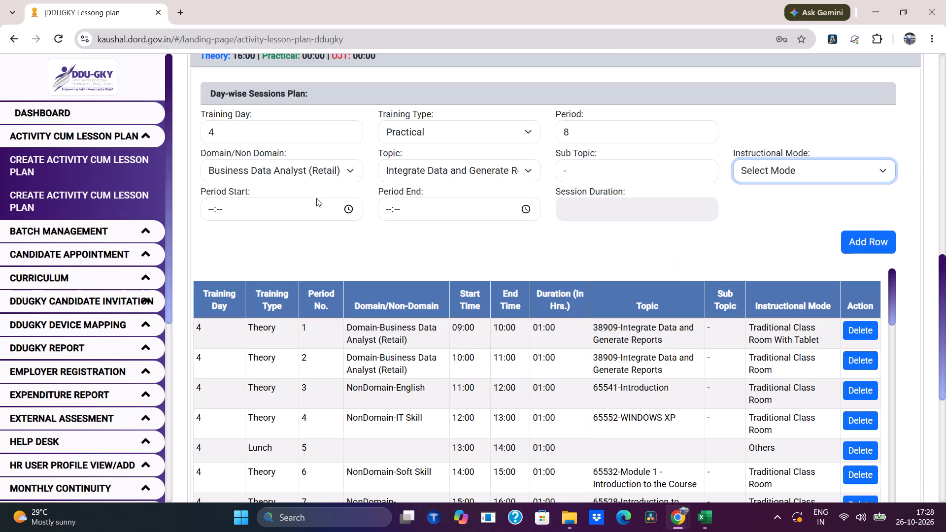
Set the period from 16:00 to 17:00 and add the day 4 period 8 session row.
{"action": "left_click", "coordinate": [215, 198]}
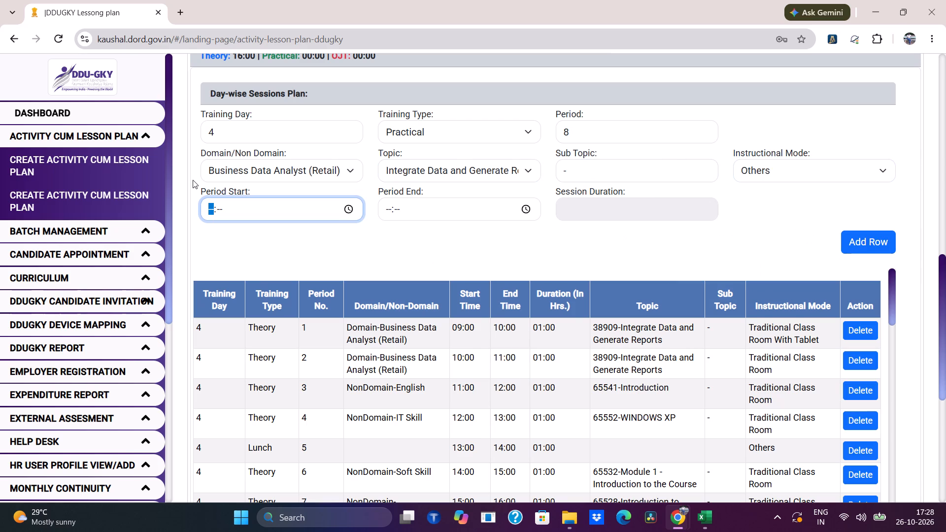
{"action": "key", "text": "1"}
{"action": "key", "text": "6"}
{"action": "key", "text": "0"}
{"action": "key", "text": "Tab"}
{"action": "key", "text": "Tab"}
{"action": "type", "text": "170"}
{"action": "key", "text": "Tab"}
{"action": "key", "text": "Tab"}
{"action": "key", "text": "Tab"}
{"action": "key", "text": "Return"}
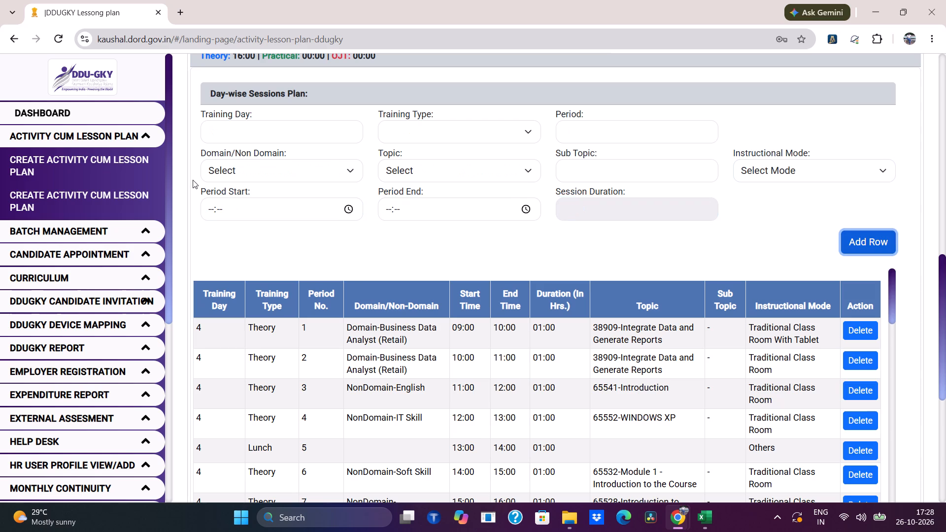
Begin a new session entry with training day 4, training type Practical, period 9 and domain Business Data Analyst (Retail).
{"action": "left_click", "coordinate": [255, 133]}
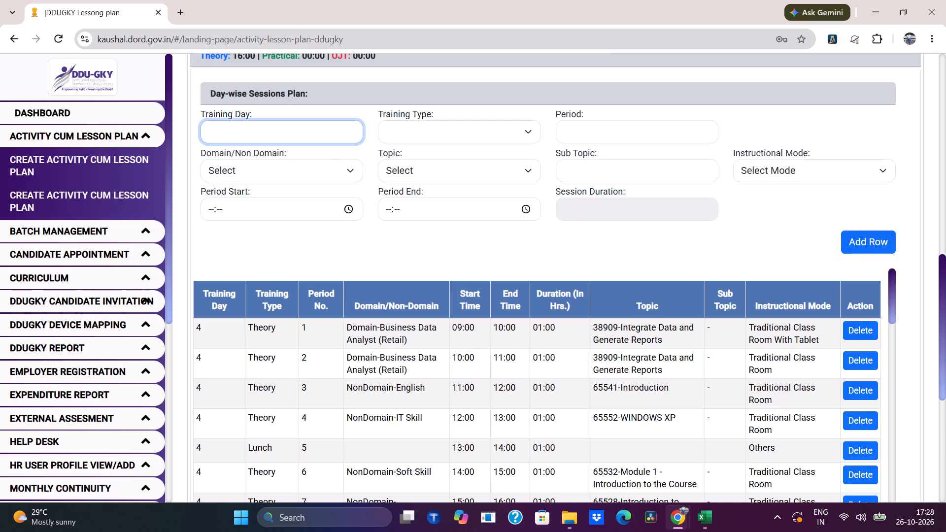
{"action": "key", "text": "4"}
{"action": "key", "text": "Tab"}
{"action": "key", "text": "Down"}
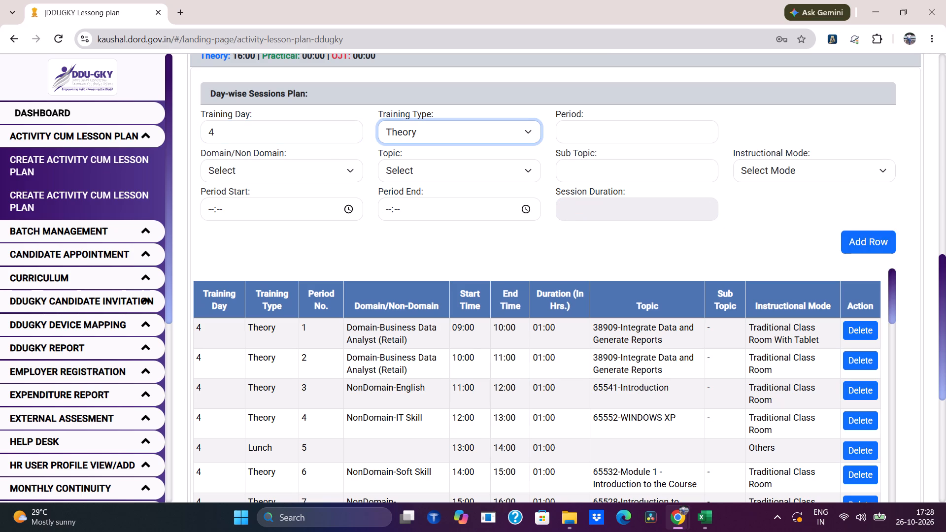
{"action": "key", "text": "Down"}
{"action": "key", "text": "Tab"}
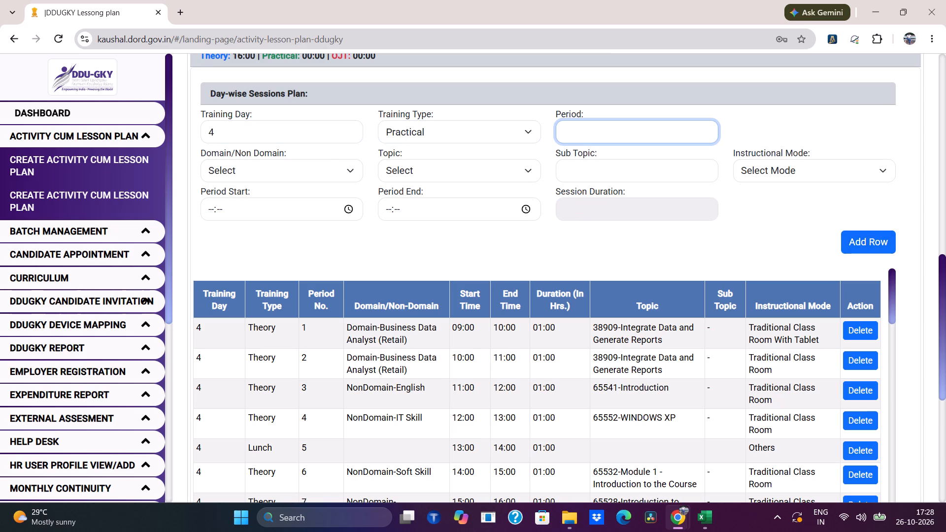
{"action": "key", "text": "9"}
{"action": "key", "text": "Tab"}
{"action": "key", "text": "Down"}
{"action": "key", "text": "Down"}
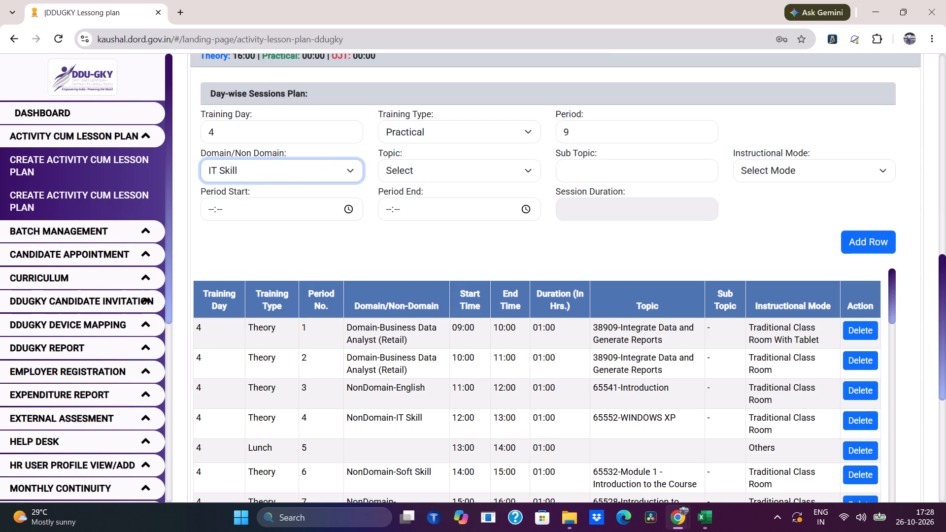
{"action": "key", "text": "Up"}
Set the period 9 entry's topic to Integrate Data and Generate Reports, sub topic to "-" and instructional mode to Others.
{"action": "key", "text": "Tab"}
{"action": "key", "text": "Down"}
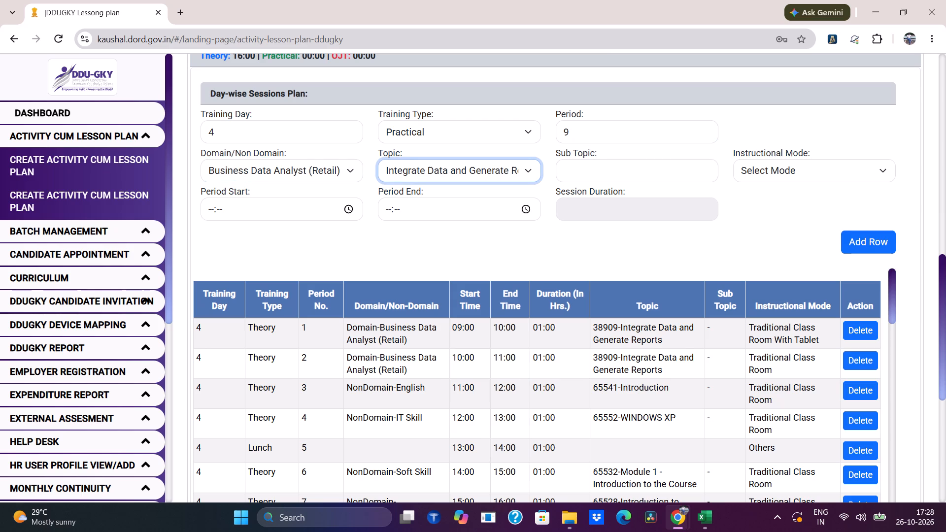
{"action": "key", "text": "Tab"}
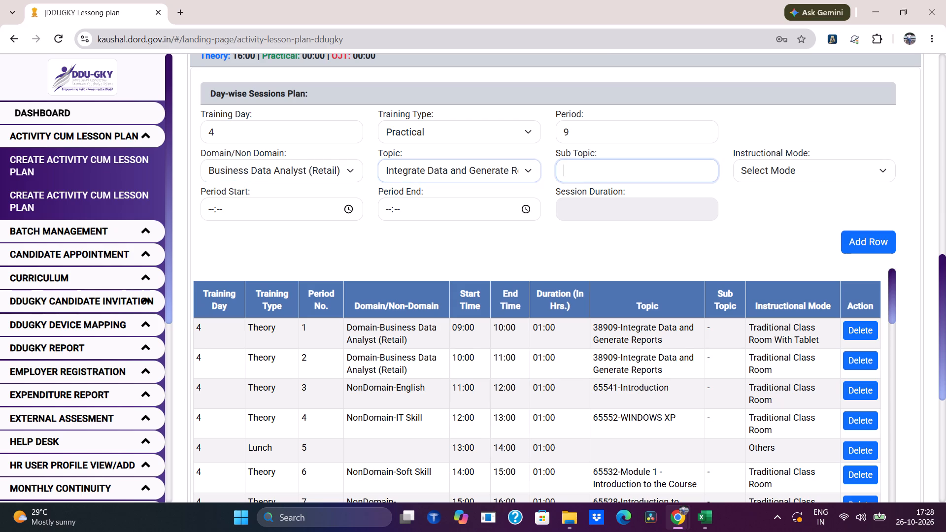
{"action": "key", "text": "minus"}
{"action": "key", "text": "Tab"}
{"action": "key", "text": "Down"}
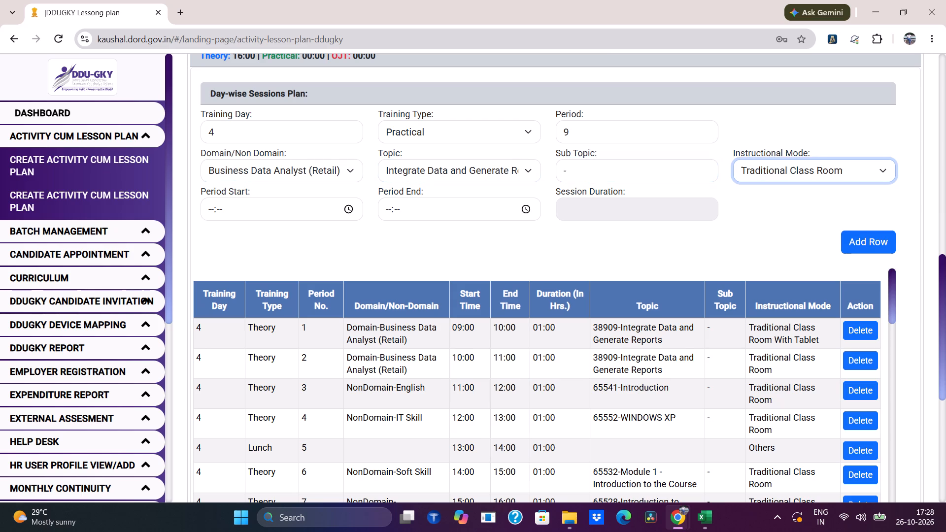
{"action": "key", "text": "Down"}
{"action": "key", "text": "Down"}
{"action": "key", "text": "Down"}
{"action": "key", "text": "Down"}
{"action": "key", "text": "Down"}
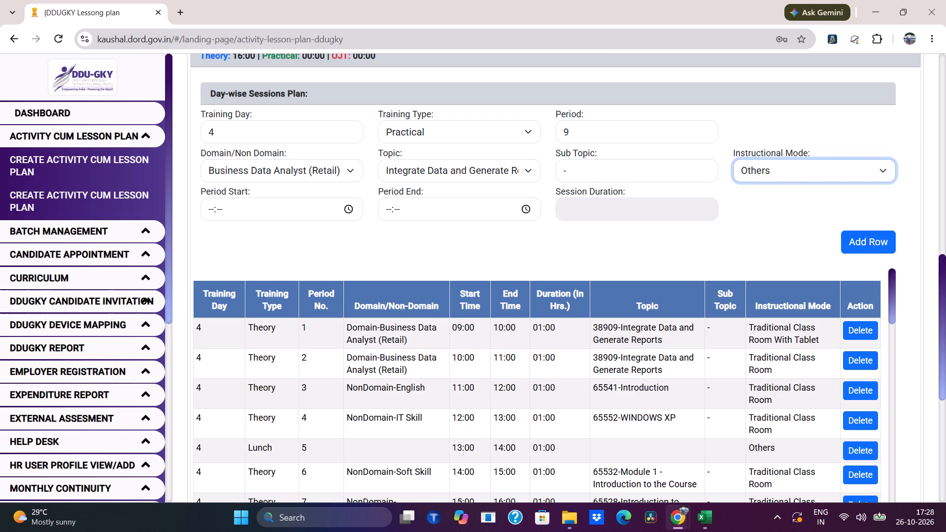
Set the period from 17:00 to 18:00 and add the day 4 period 9 session row.
{"action": "key", "text": "Tab"}
{"action": "type", "text": "170"}
{"action": "key", "text": "Tab"}
{"action": "key", "text": "Tab"}
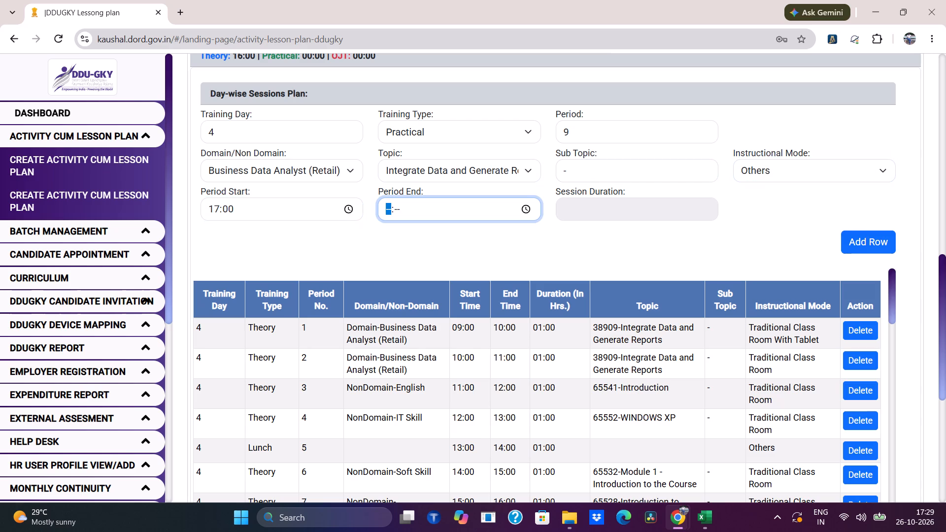
{"action": "type", "text": "180"}
{"action": "key", "text": "Tab"}
{"action": "key", "text": "Tab"}
{"action": "key", "text": "Tab"}
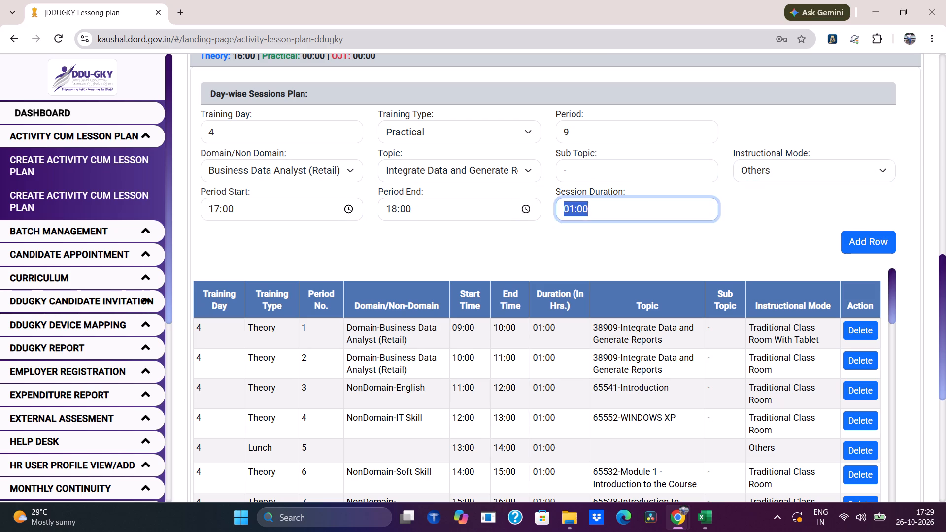
{"action": "key", "text": "Return"}
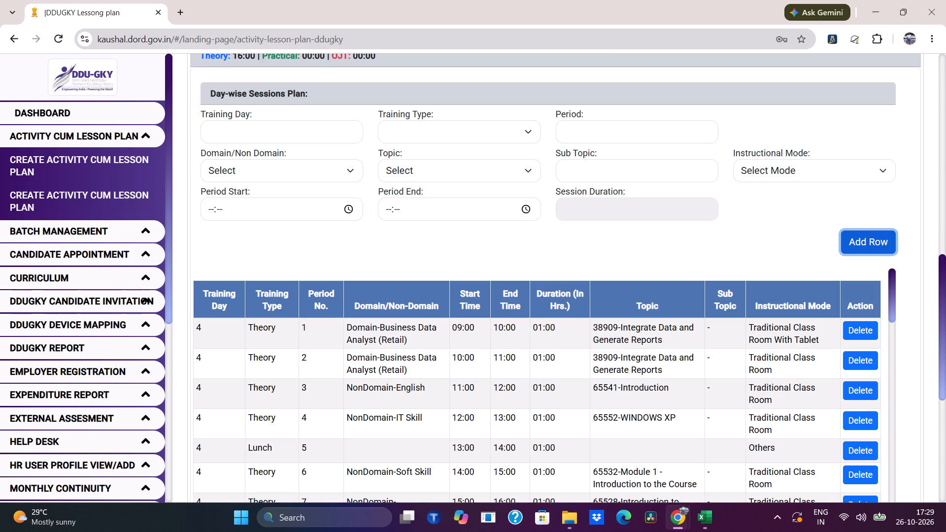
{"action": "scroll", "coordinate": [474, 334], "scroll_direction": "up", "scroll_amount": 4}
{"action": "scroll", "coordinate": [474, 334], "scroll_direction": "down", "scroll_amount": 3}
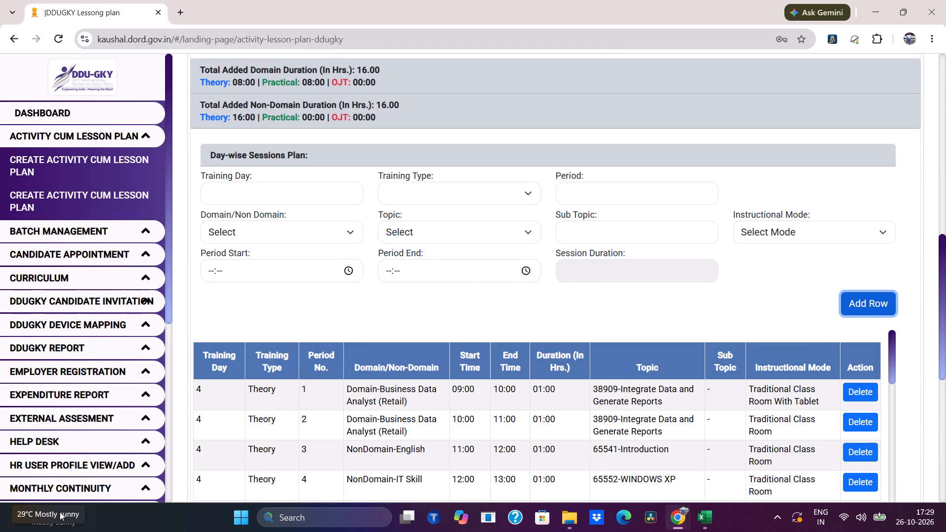
Save the activity-cum-lesson plan with the added day 4 session rows and confirm the save.
{"action": "scroll", "coordinate": [304, 352], "scroll_direction": "up", "scroll_amount": 1}
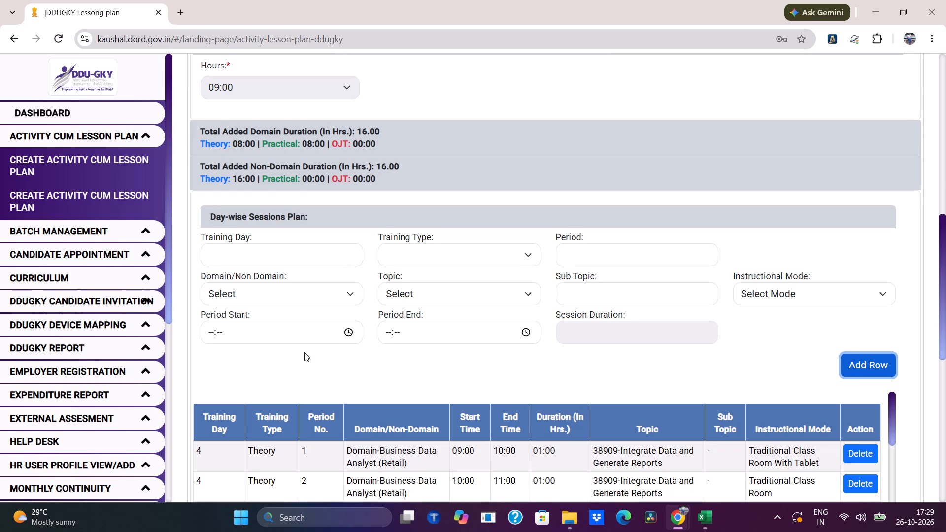
{"action": "scroll", "coordinate": [424, 251], "scroll_direction": "down", "scroll_amount": 7}
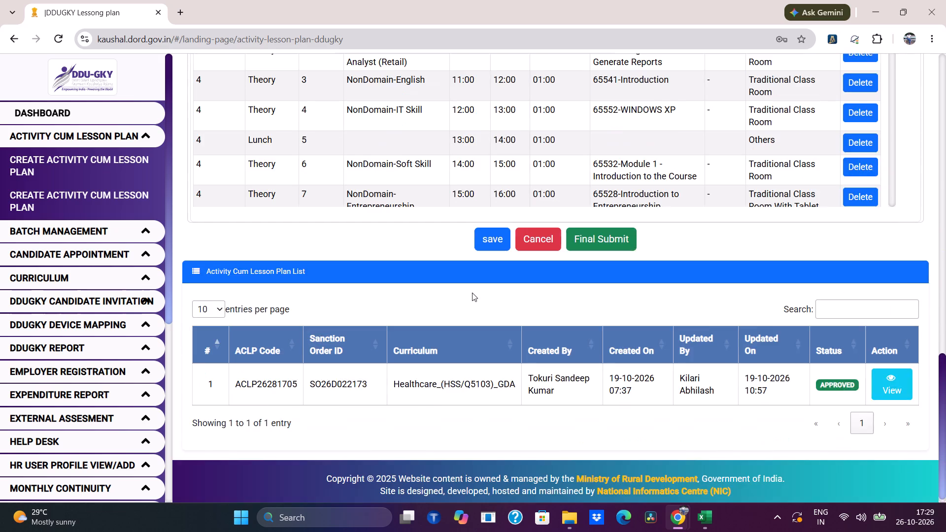
{"action": "scroll", "coordinate": [558, 293], "scroll_direction": "down", "scroll_amount": 7}
{"action": "scroll", "coordinate": [622, 341], "scroll_direction": "up", "scroll_amount": 6}
{"action": "scroll", "coordinate": [418, 306], "scroll_direction": "down", "scroll_amount": 6}
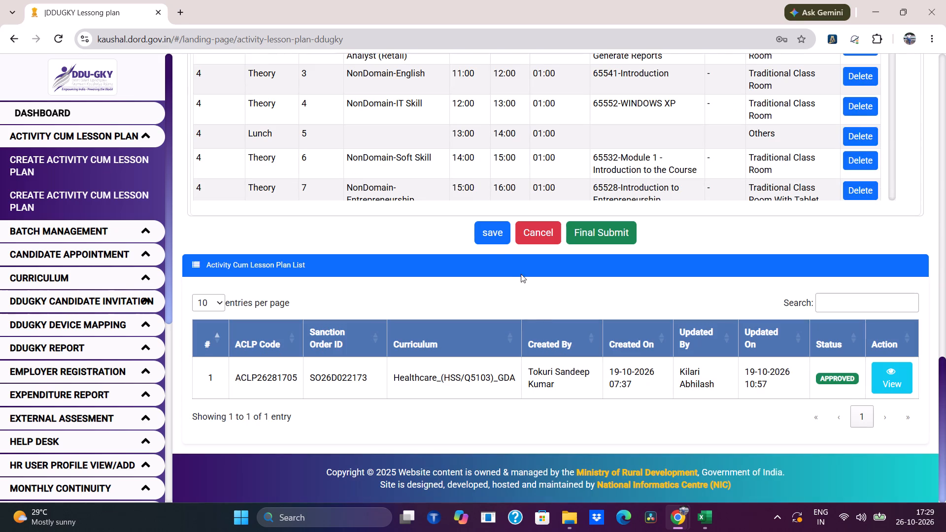
{"action": "left_click", "coordinate": [487, 231]}
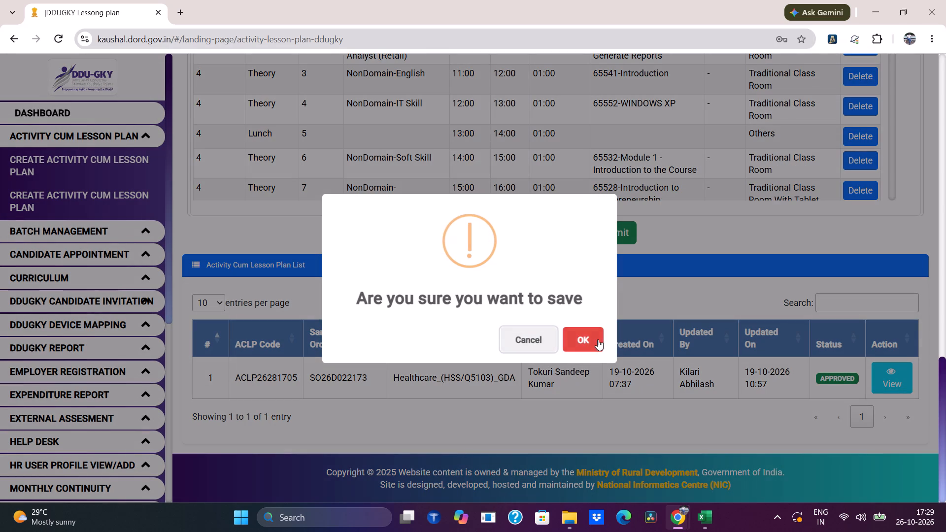
{"action": "left_click", "coordinate": [596, 339]}
{"action": "left_click", "coordinate": [590, 357]}
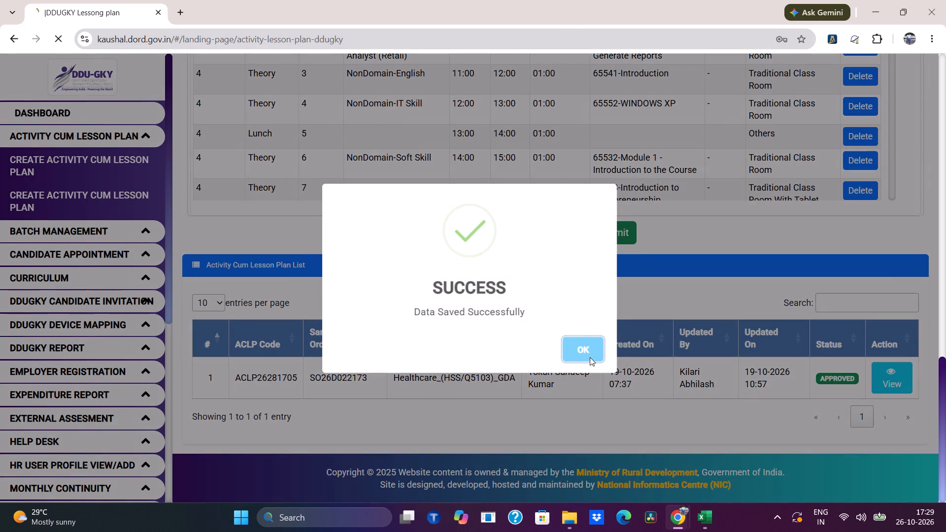
{"action": "scroll", "coordinate": [433, 368], "scroll_direction": "up", "scroll_amount": 3}
{"action": "left_click", "coordinate": [591, 348]}
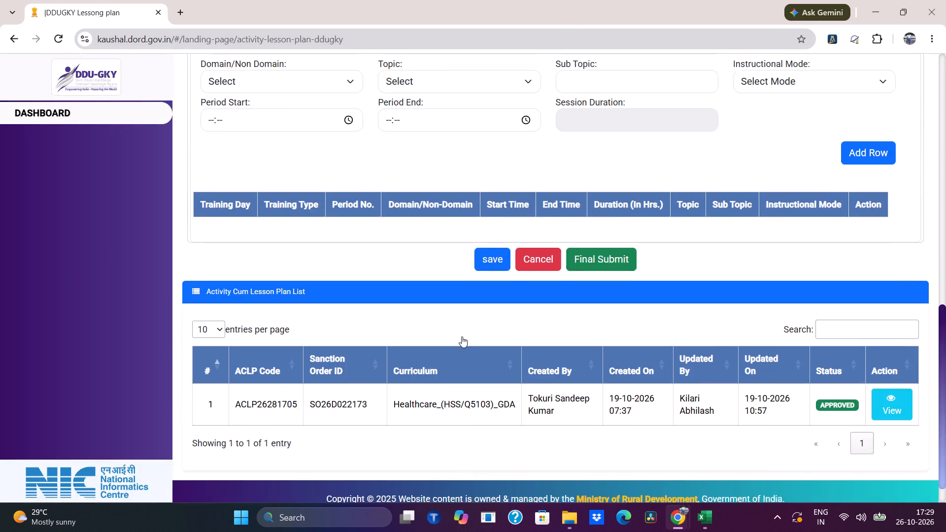
{"action": "scroll", "coordinate": [462, 336], "scroll_direction": "up", "scroll_amount": 12}
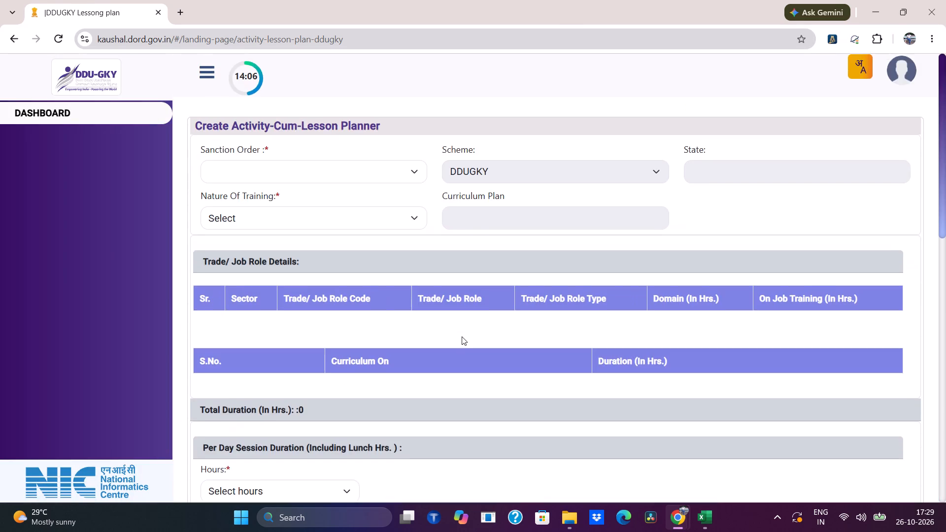
{"action": "scroll", "coordinate": [462, 336], "scroll_direction": "down", "scroll_amount": 14}
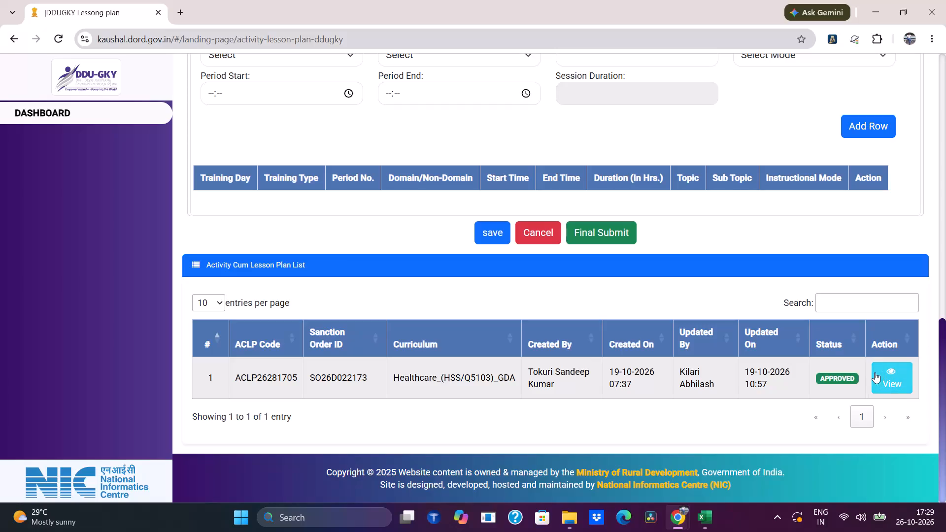
{"action": "left_click", "coordinate": [906, 375]}
{"action": "scroll", "coordinate": [654, 277], "scroll_direction": "down", "scroll_amount": 5}
{"action": "scroll", "coordinate": [541, 319], "scroll_direction": "down", "scroll_amount": 3}
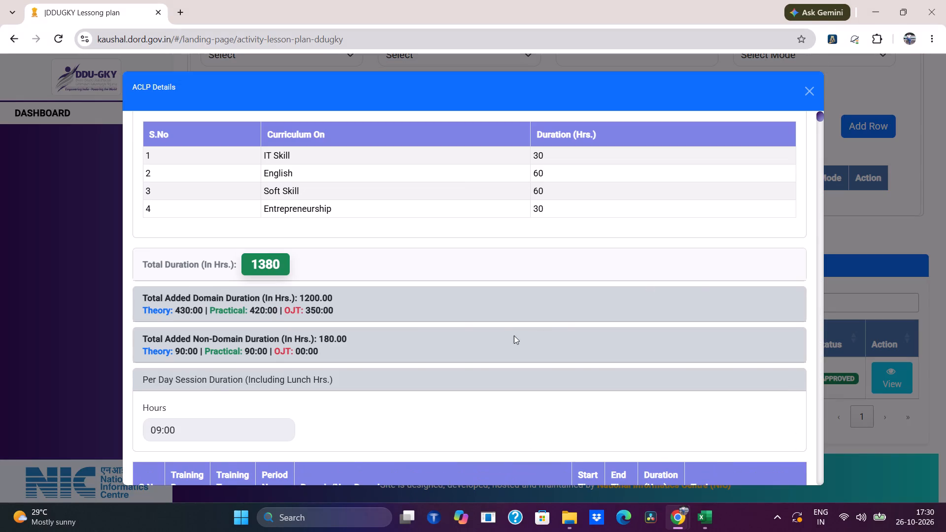
{"action": "scroll", "coordinate": [514, 335], "scroll_direction": "down", "scroll_amount": 5}
{"action": "scroll", "coordinate": [504, 338], "scroll_direction": "up", "scroll_amount": 4}
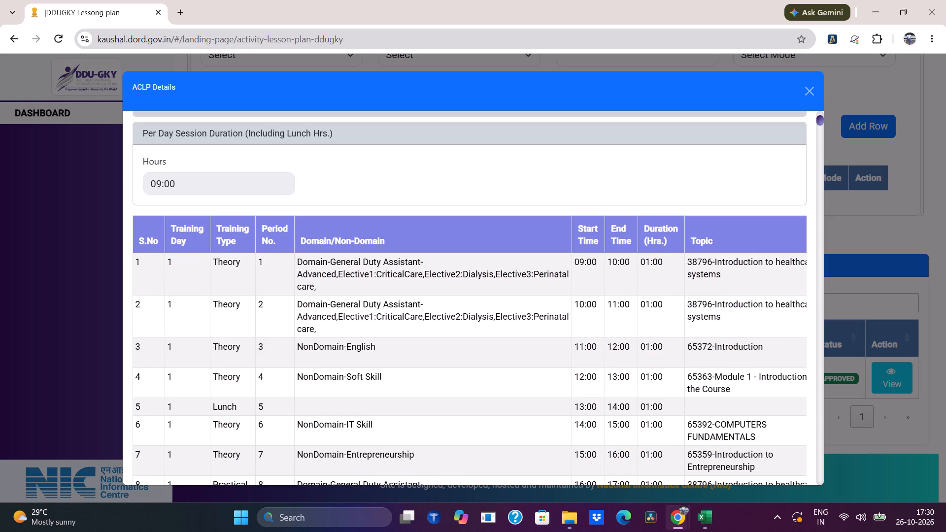
{"action": "scroll", "coordinate": [706, 308], "scroll_direction": "down", "scroll_amount": 2}
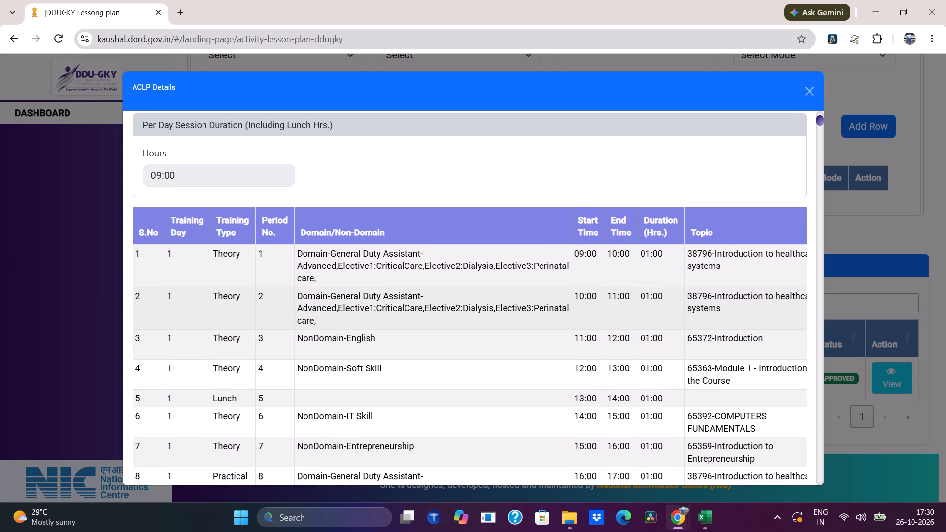
{"action": "scroll", "coordinate": [704, 308], "scroll_direction": "down", "scroll_amount": 13}
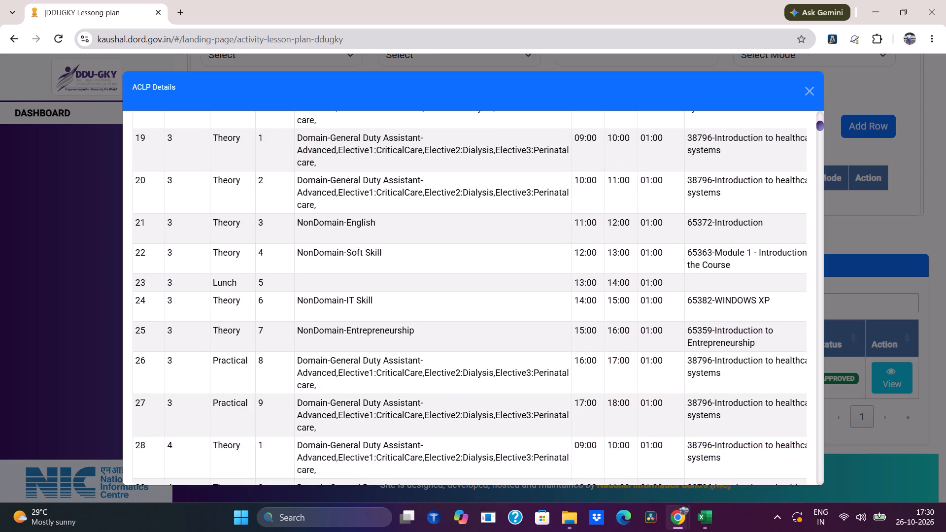
{"action": "scroll", "coordinate": [698, 313], "scroll_direction": "down", "scroll_amount": 16}
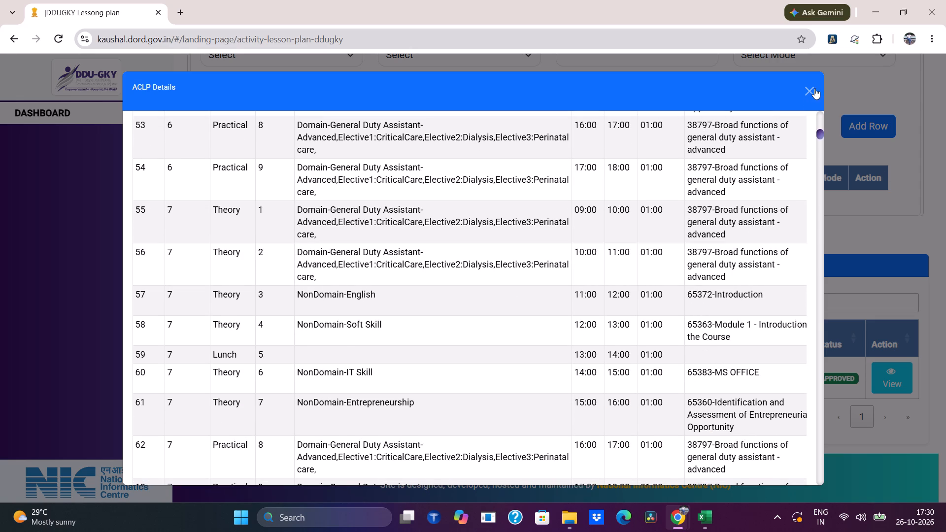
{"action": "left_click", "coordinate": [814, 87]}
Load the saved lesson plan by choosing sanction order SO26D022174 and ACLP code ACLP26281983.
{"action": "scroll", "coordinate": [582, 236], "scroll_direction": "up", "scroll_amount": 16}
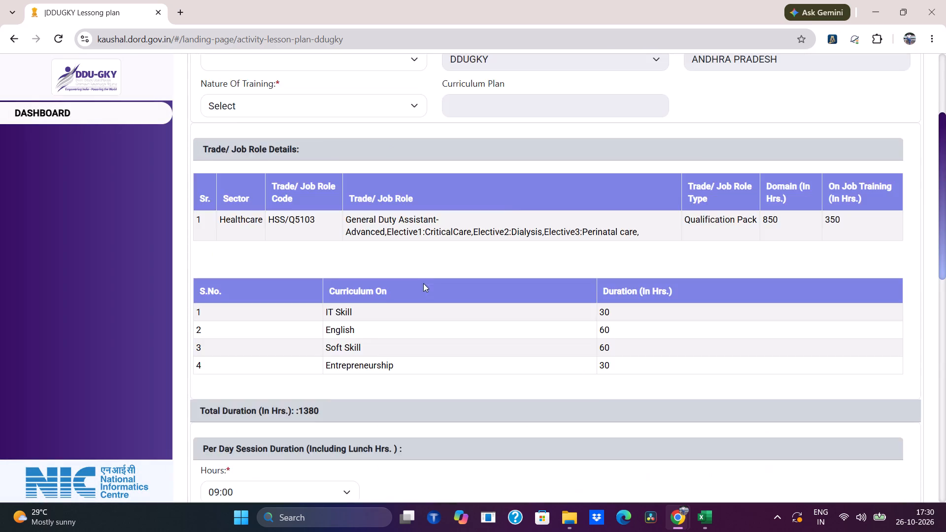
{"action": "scroll", "coordinate": [383, 286], "scroll_direction": "up", "scroll_amount": 3}
{"action": "scroll", "coordinate": [366, 294], "scroll_direction": "down", "scroll_amount": 3}
{"action": "scroll", "coordinate": [366, 294], "scroll_direction": "up", "scroll_amount": 2}
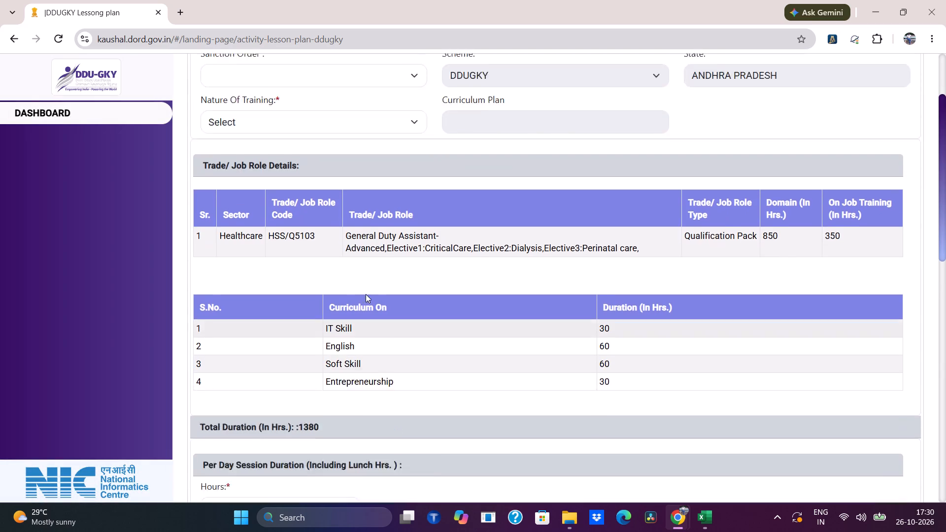
{"action": "scroll", "coordinate": [366, 294], "scroll_direction": "up", "scroll_amount": 4}
{"action": "left_click", "coordinate": [261, 171]}
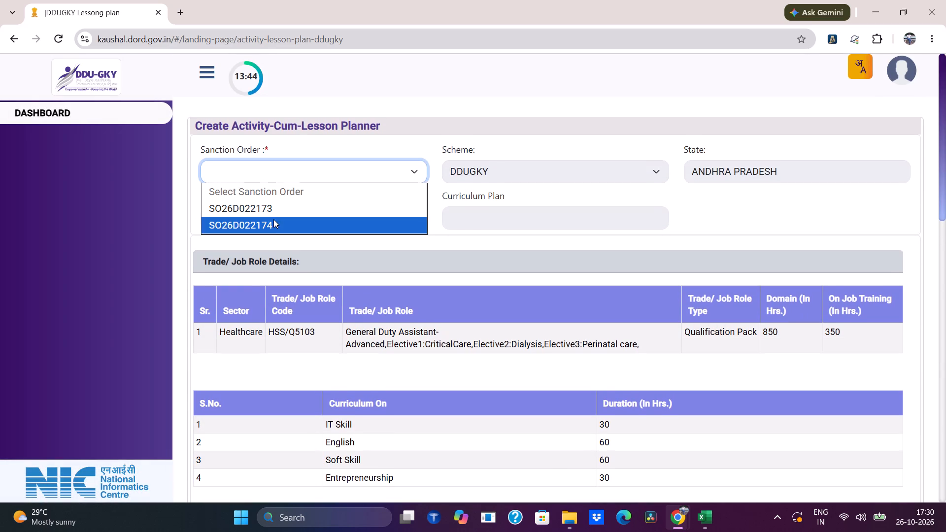
{"action": "left_click", "coordinate": [272, 228]}
{"action": "left_click", "coordinate": [742, 215]}
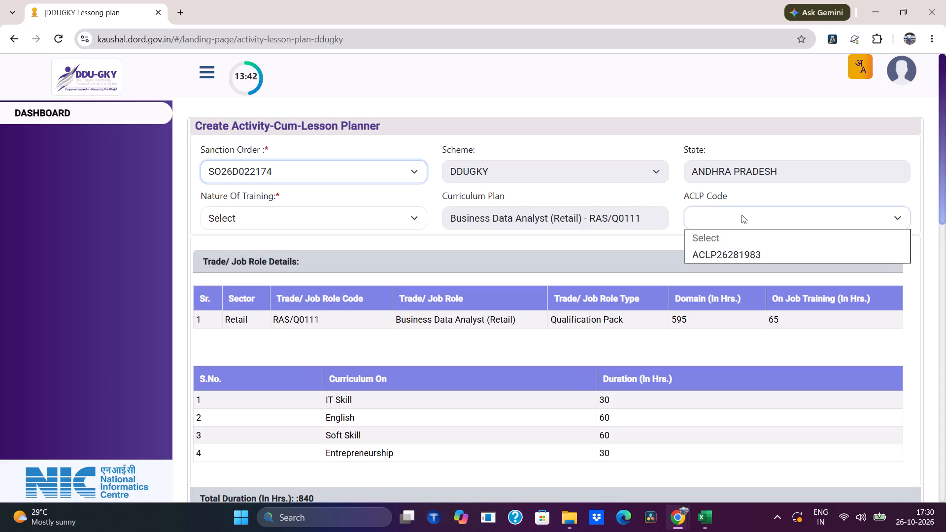
{"action": "left_click", "coordinate": [720, 254]}
{"action": "left_click", "coordinate": [210, 199]}
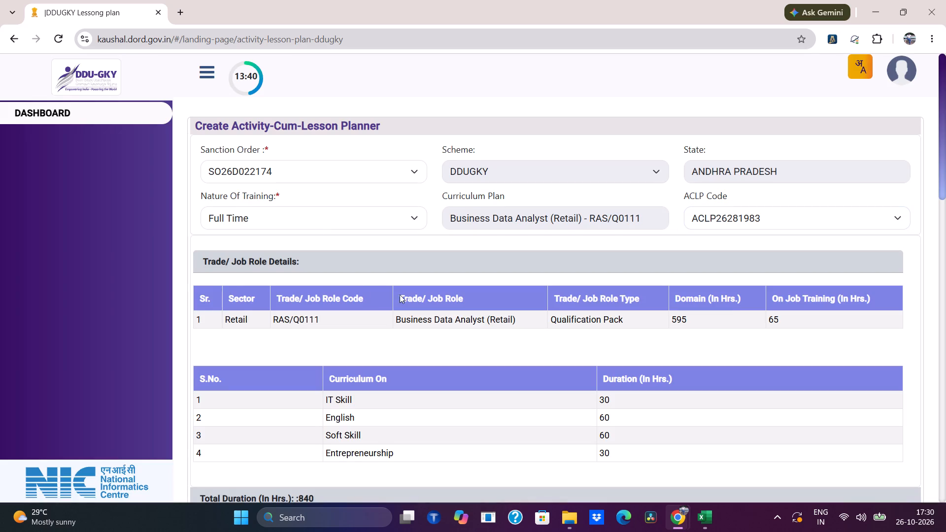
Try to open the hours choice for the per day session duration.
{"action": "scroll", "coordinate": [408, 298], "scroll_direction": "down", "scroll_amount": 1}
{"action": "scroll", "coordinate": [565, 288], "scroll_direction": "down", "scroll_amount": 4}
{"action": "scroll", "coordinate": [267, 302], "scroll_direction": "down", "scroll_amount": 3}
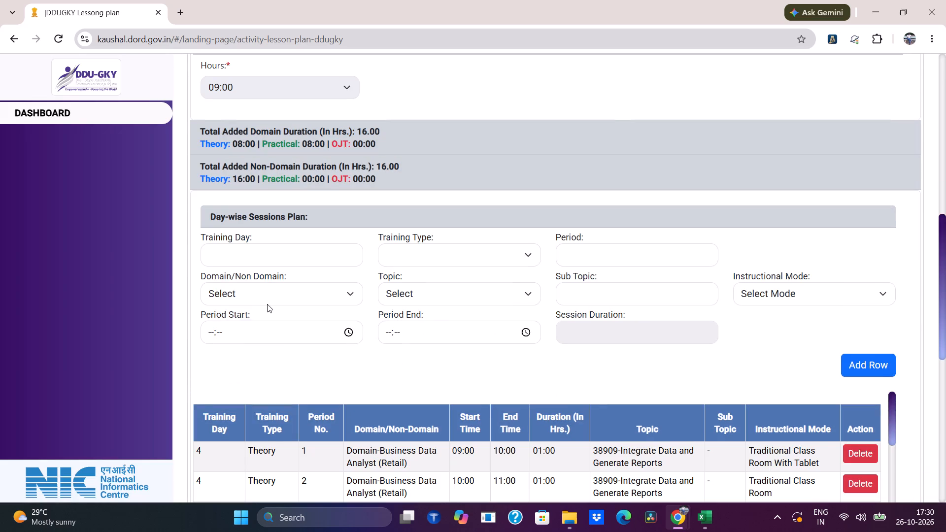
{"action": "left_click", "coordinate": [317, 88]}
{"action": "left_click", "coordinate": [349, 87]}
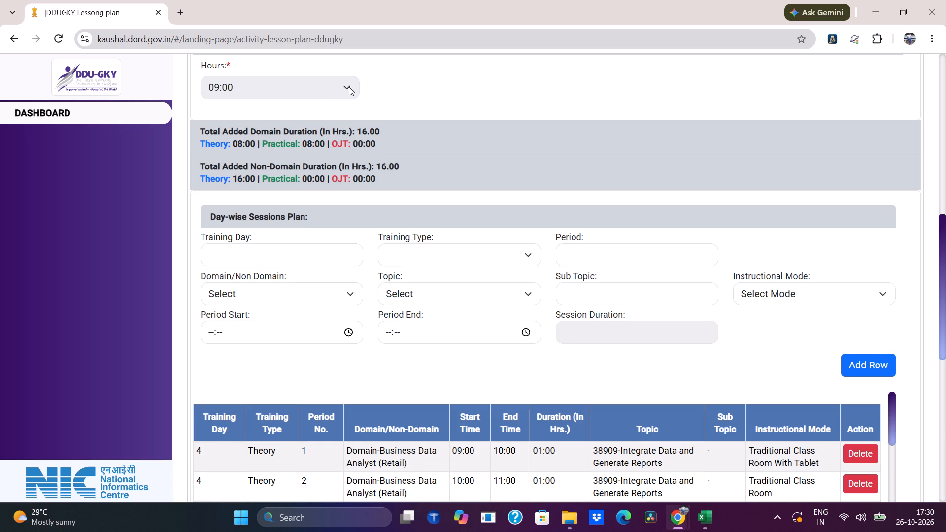
Begin a new session entry with training day 5, training type Theory, period 1 and domain Business Data Analyst (Retail).
{"action": "scroll", "coordinate": [425, 178], "scroll_direction": "down", "scroll_amount": 1}
{"action": "left_click", "coordinate": [298, 203]}
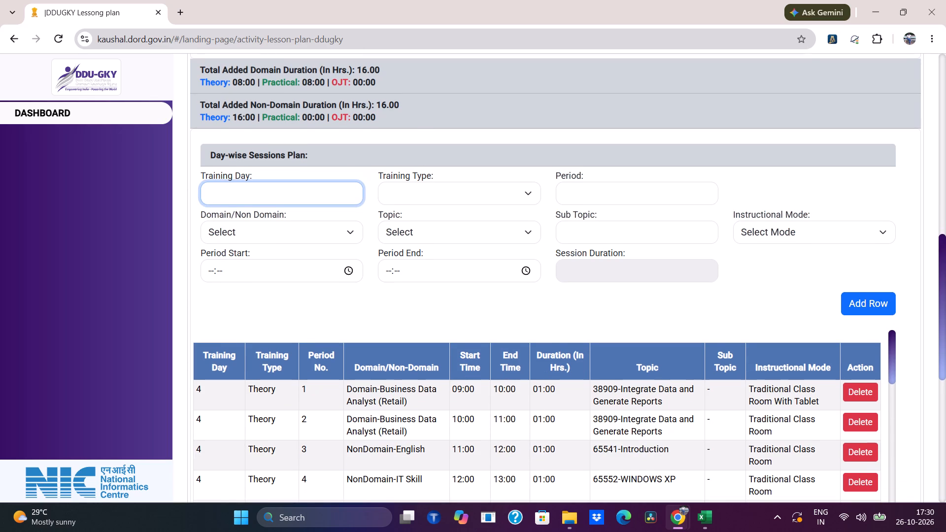
{"action": "key", "text": "5"}
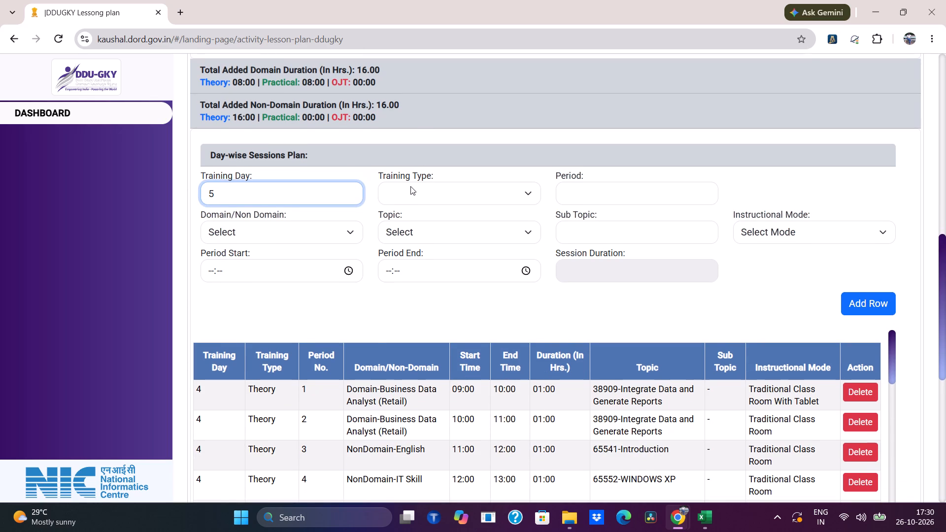
{"action": "left_click", "coordinate": [413, 184]}
{"action": "left_click", "coordinate": [417, 231]}
{"action": "left_click", "coordinate": [595, 194]}
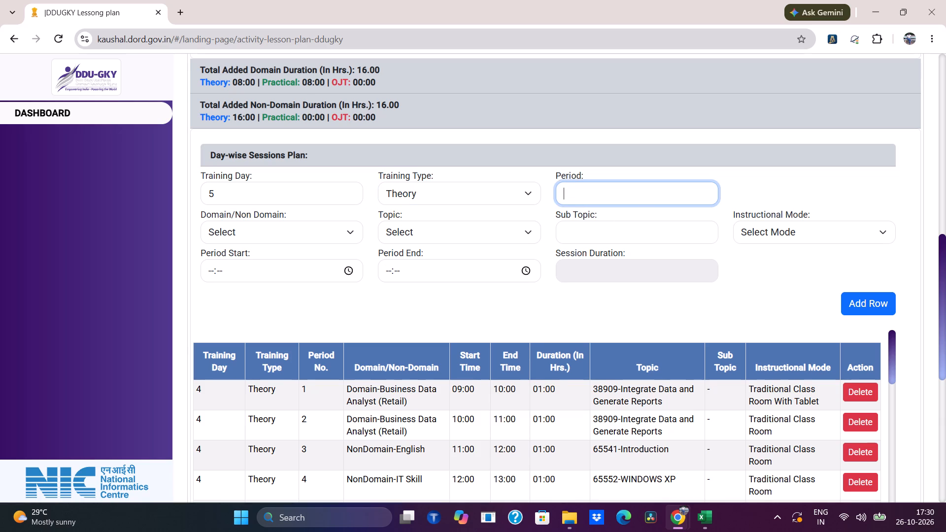
{"action": "key", "text": "1"}
{"action": "key", "text": "Tab"}
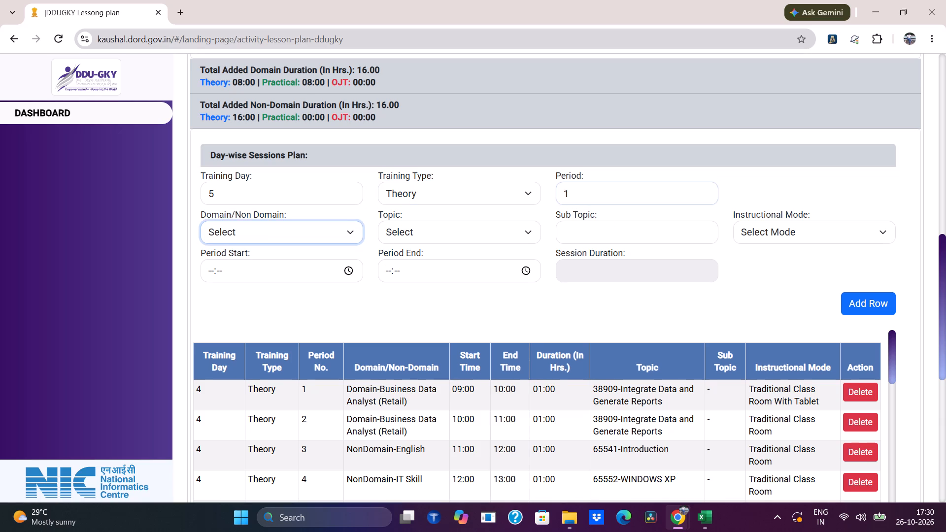
{"action": "left_click", "coordinate": [262, 231]}
{"action": "left_click", "coordinate": [261, 269]}
Set the day 5 period 1 entry's topic to Integrate Data and Generate Reports, sub topic to "-" and instructional mode to Traditional Class Room.
{"action": "left_click", "coordinate": [440, 245]}
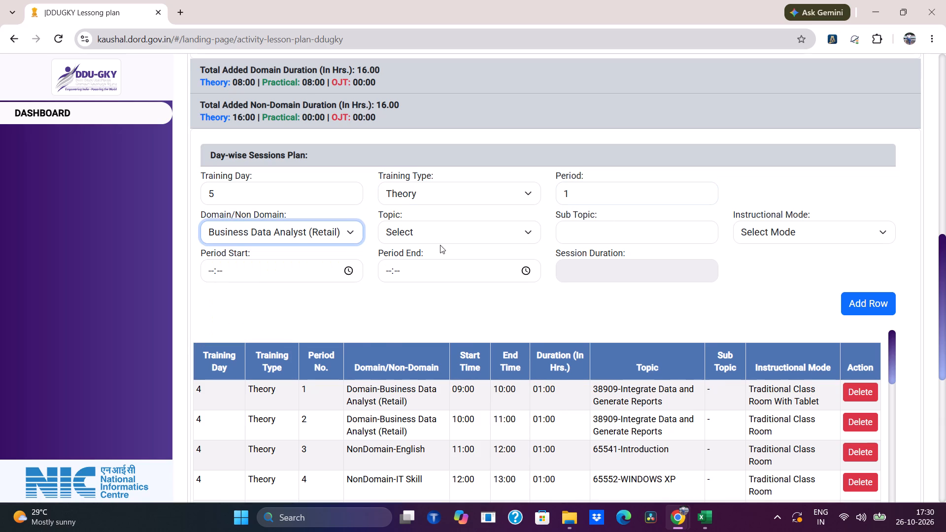
{"action": "left_click", "coordinate": [452, 234]}
{"action": "left_click", "coordinate": [439, 273]}
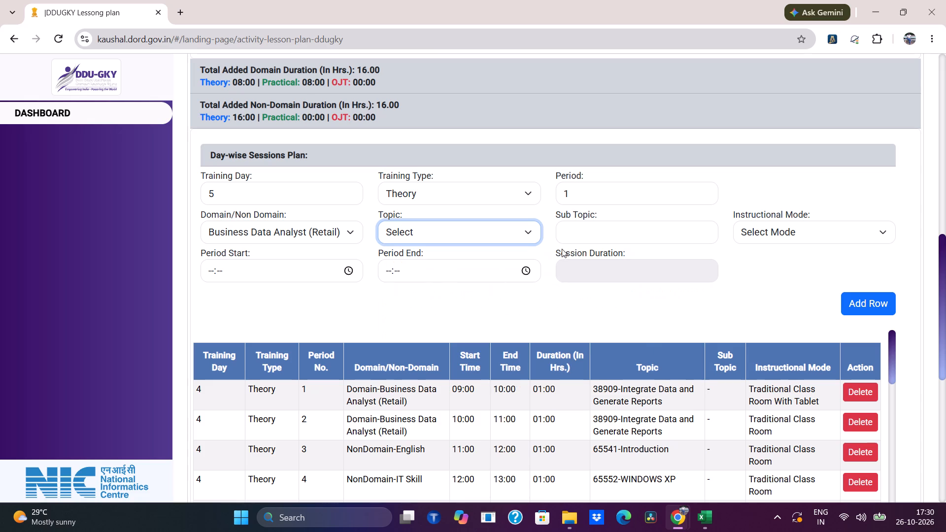
{"action": "left_click", "coordinate": [605, 230]}
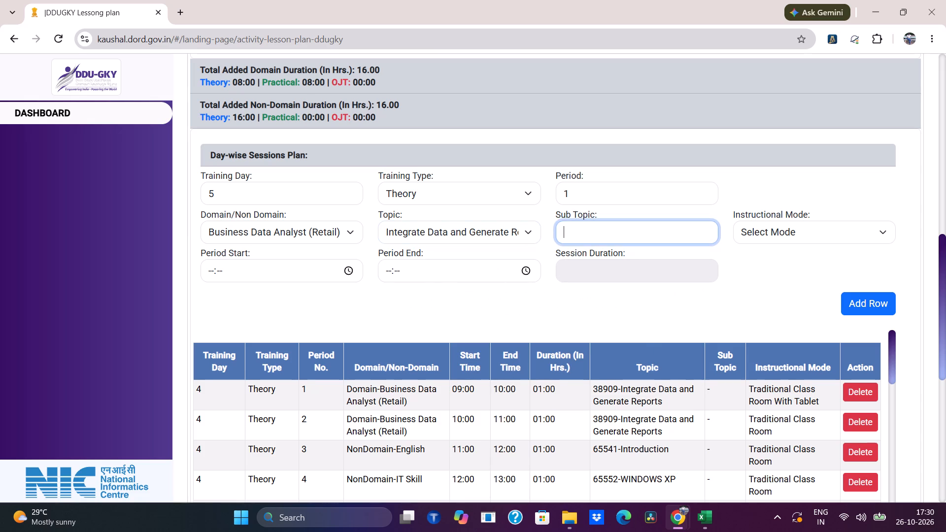
{"action": "key", "text": "minus"}
{"action": "key", "text": "Tab"}
{"action": "left_click", "coordinate": [826, 222]}
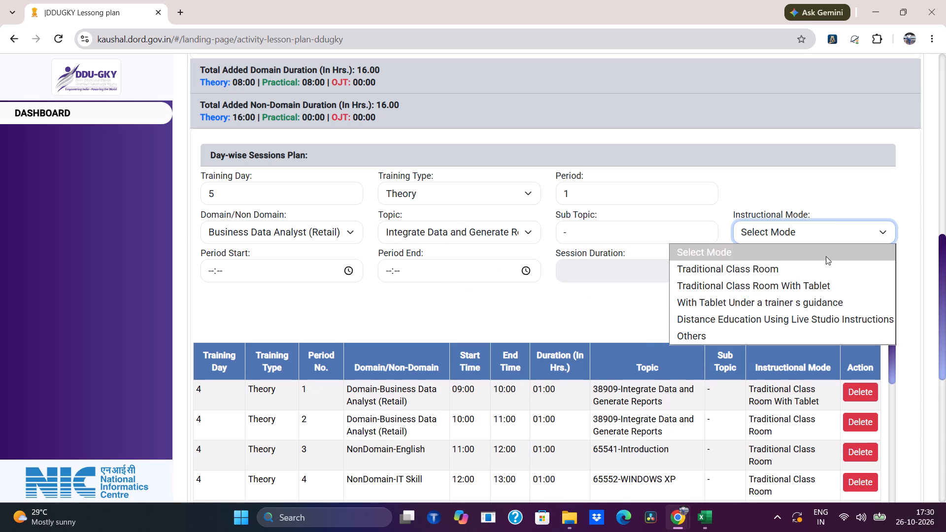
{"action": "left_click", "coordinate": [822, 269]}
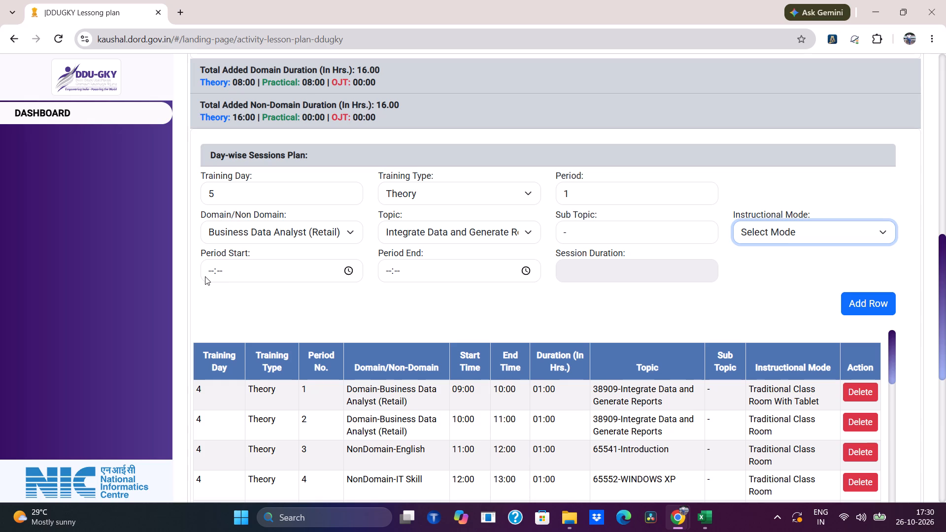
Set the period from 09:00 to 10:00 and add the day 5 period 1 session row.
{"action": "left_click", "coordinate": [205, 276]}
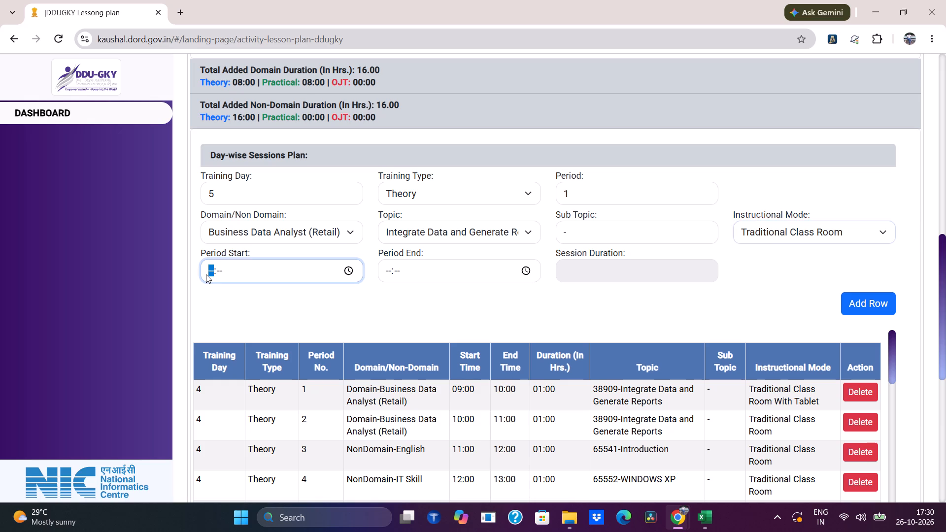
{"action": "type", "text": "90"}
{"action": "key", "text": "Tab"}
{"action": "key", "text": "Tab"}
{"action": "type", "text": "100"}
{"action": "key", "text": "Tab"}
{"action": "key", "text": "Tab"}
{"action": "key", "text": "Tab"}
{"action": "key", "text": "Return"}
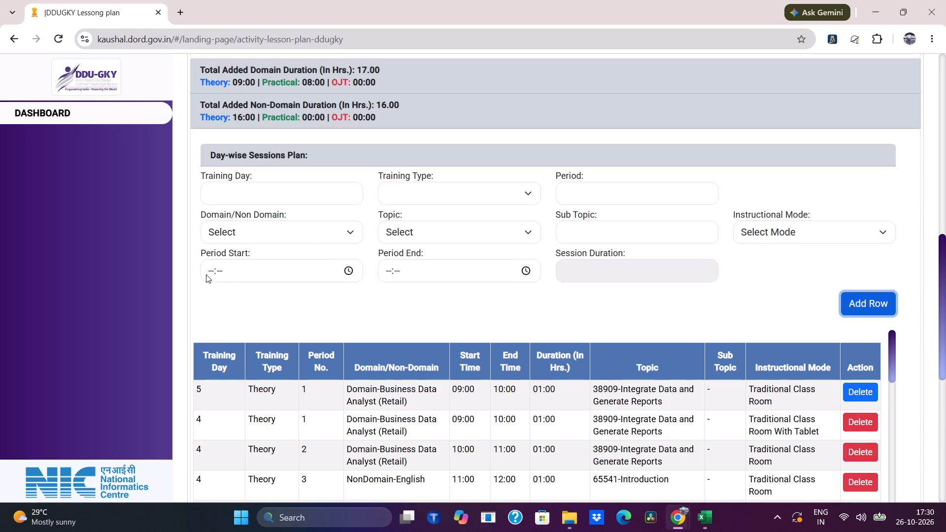
Begin a new session entry with training day 5, training type Theory, period 2 and domain Business Data Analyst (Retail).
{"action": "left_click", "coordinate": [315, 199]}
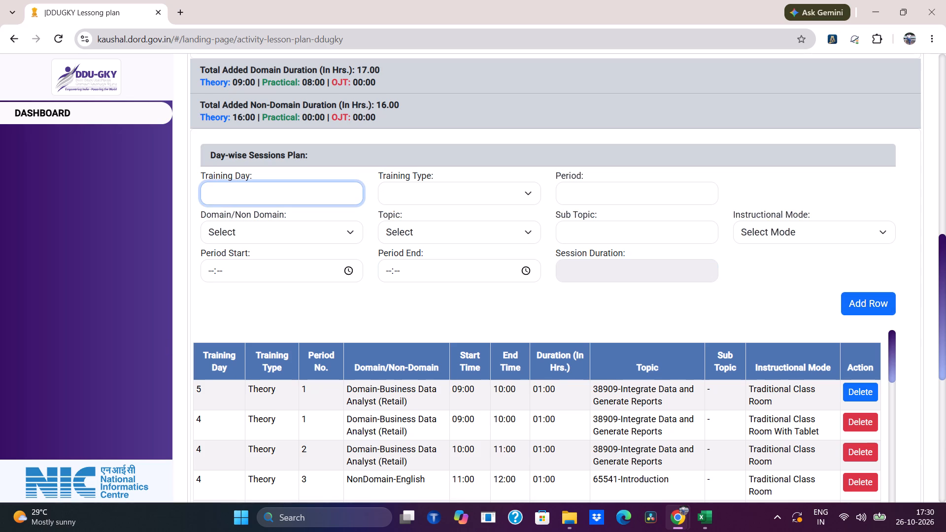
{"action": "key", "text": "5"}
{"action": "key", "text": "Tab"}
{"action": "left_click", "coordinate": [406, 198]}
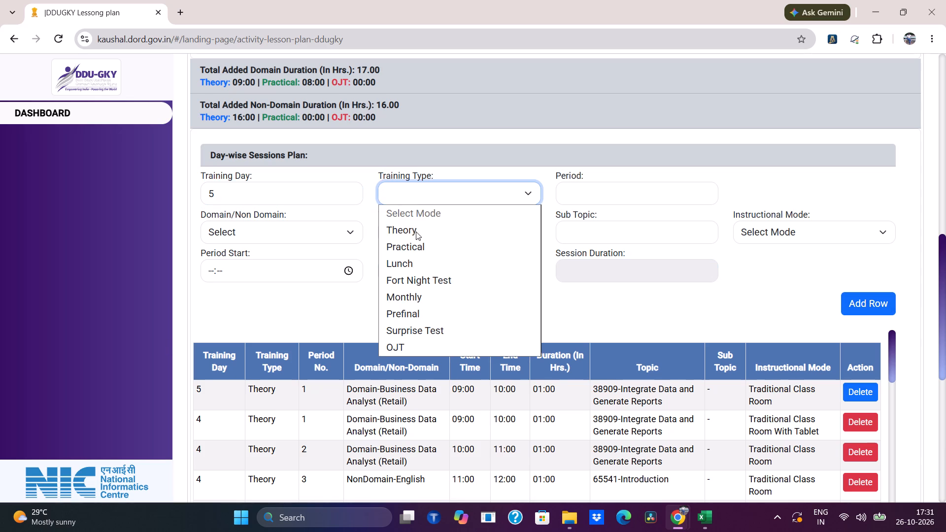
{"action": "left_click", "coordinate": [416, 232]}
{"action": "left_click", "coordinate": [559, 195]}
{"action": "key", "text": "2"}
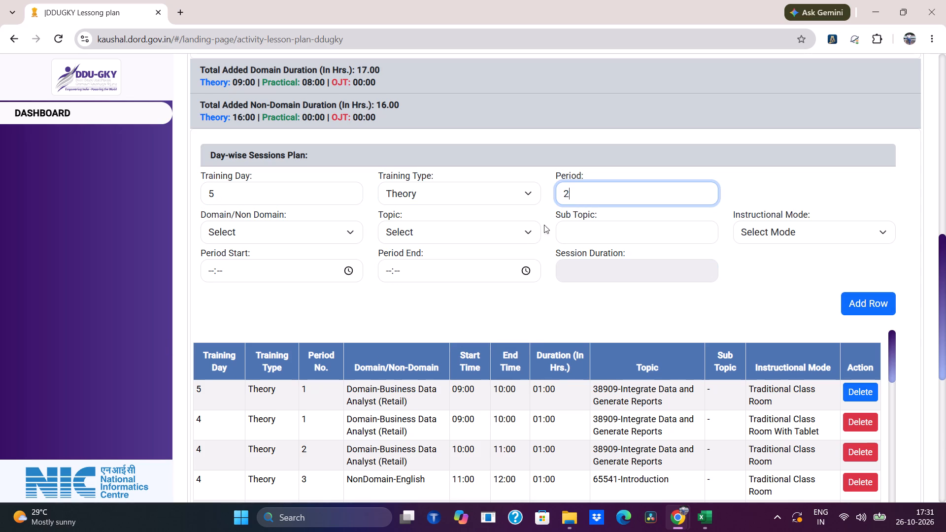
{"action": "left_click", "coordinate": [309, 240]}
{"action": "left_click", "coordinate": [290, 274]}
Set the day 5 period 2 entry's topic to Integrate Data and Generate Reports, sub topic to "-" and instructional mode to Traditional Class Room.
{"action": "left_click", "coordinate": [469, 219]}
{"action": "left_click", "coordinate": [464, 235]}
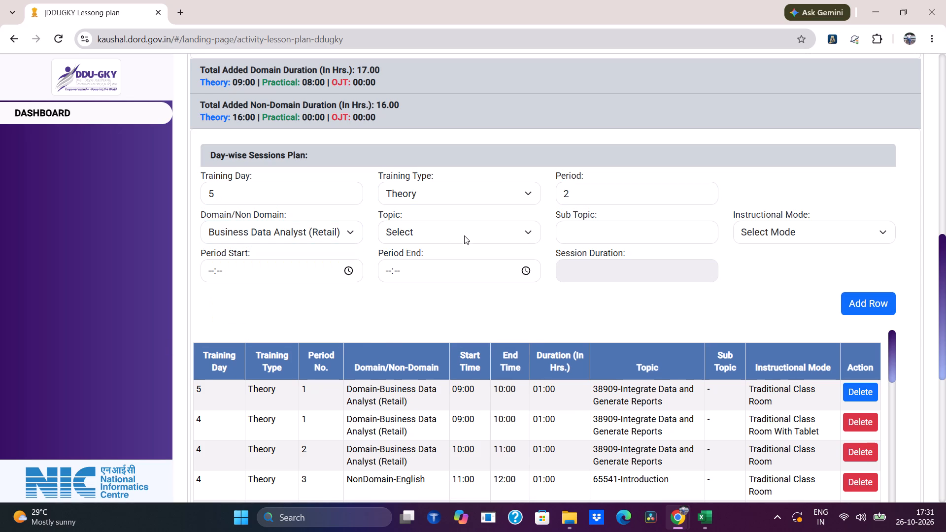
{"action": "left_click_drag", "start_coordinate": [459, 280], "coordinate": [475, 270]}
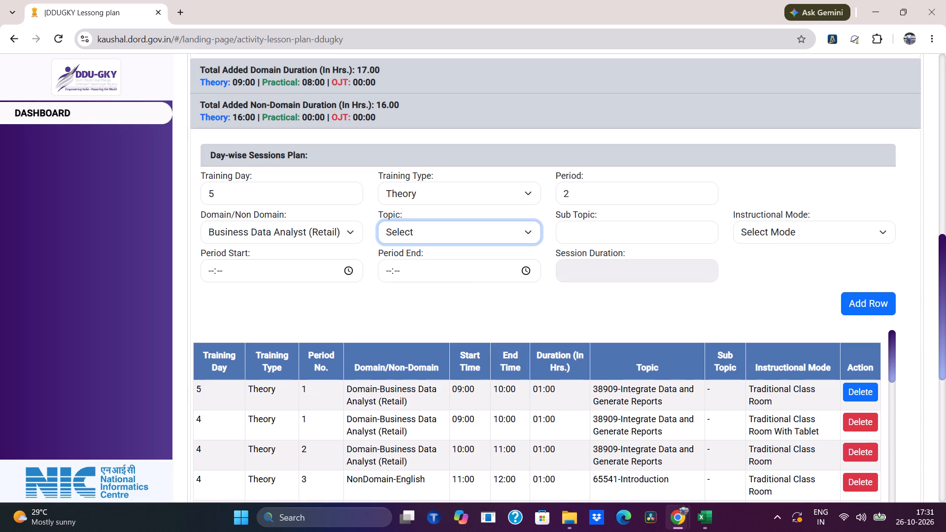
{"action": "left_click", "coordinate": [626, 228]}
{"action": "key", "text": "minus"}
{"action": "key", "text": "Tab"}
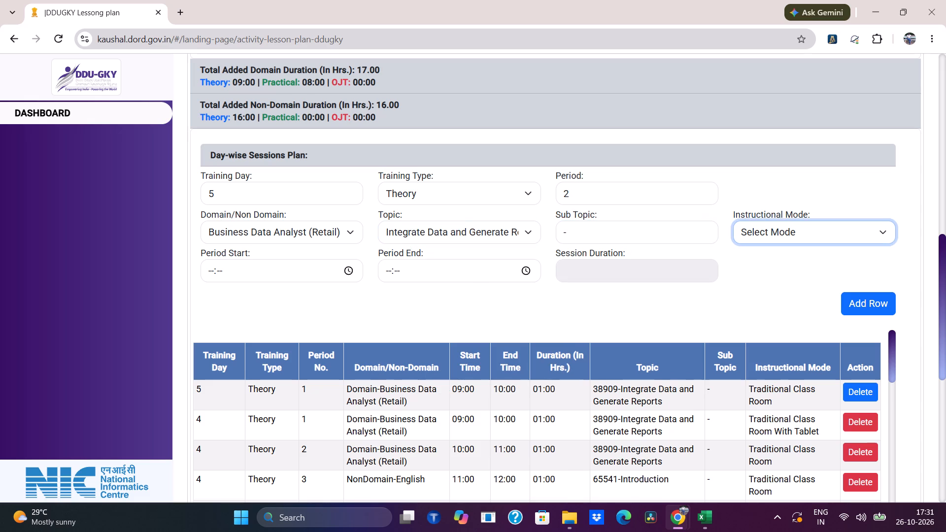
{"action": "left_click", "coordinate": [783, 240]}
{"action": "left_click", "coordinate": [751, 275]}
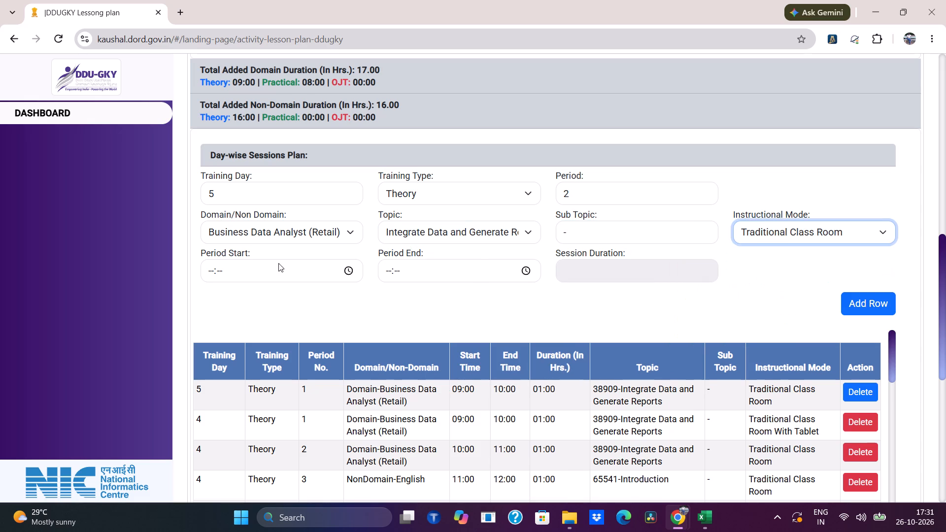
Set the period from 10:00 to 11:00 and add the day 5 period 2 session row.
{"action": "left_click", "coordinate": [270, 277]}
{"action": "type", "text": "10"}
{"action": "key", "text": "Tab"}
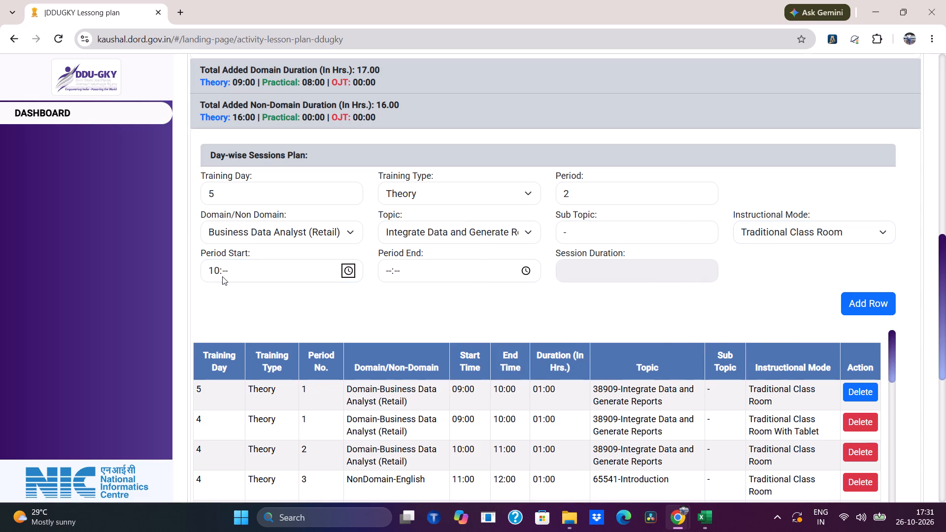
{"action": "left_click", "coordinate": [227, 271]}
{"action": "key", "text": "0"}
{"action": "key", "text": "Tab"}
{"action": "key", "text": "Tab"}
{"action": "type", "text": "110"}
{"action": "key", "text": "Tab"}
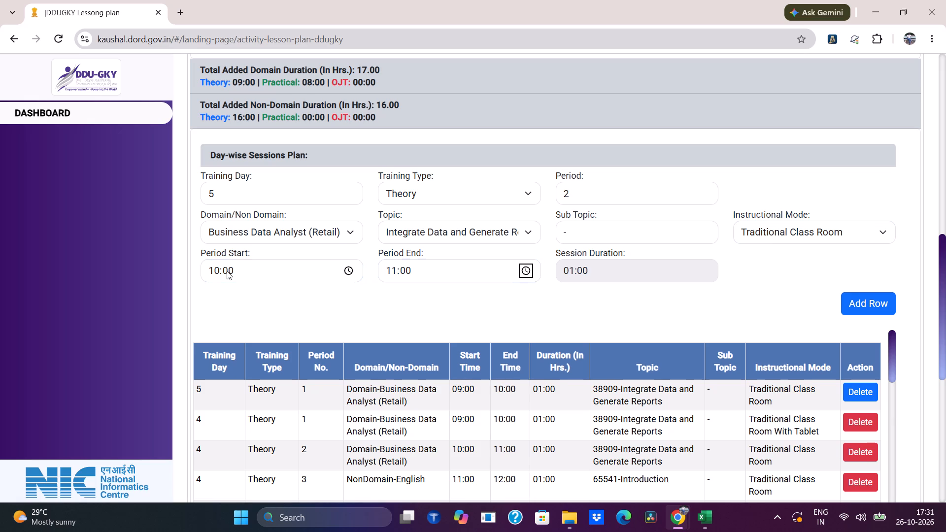
{"action": "key", "text": "Tab"}
{"action": "key", "text": "Tab"}
{"action": "key", "text": "Return"}
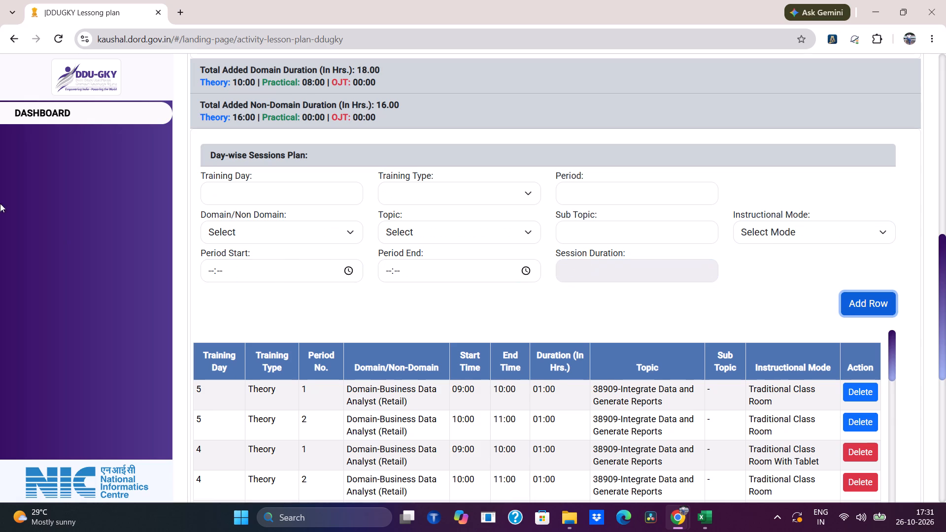
Begin a new session entry with training day 5, training type Practical, period 3 and non-domain English.
{"action": "left_click", "coordinate": [292, 190]}
{"action": "key", "text": "5"}
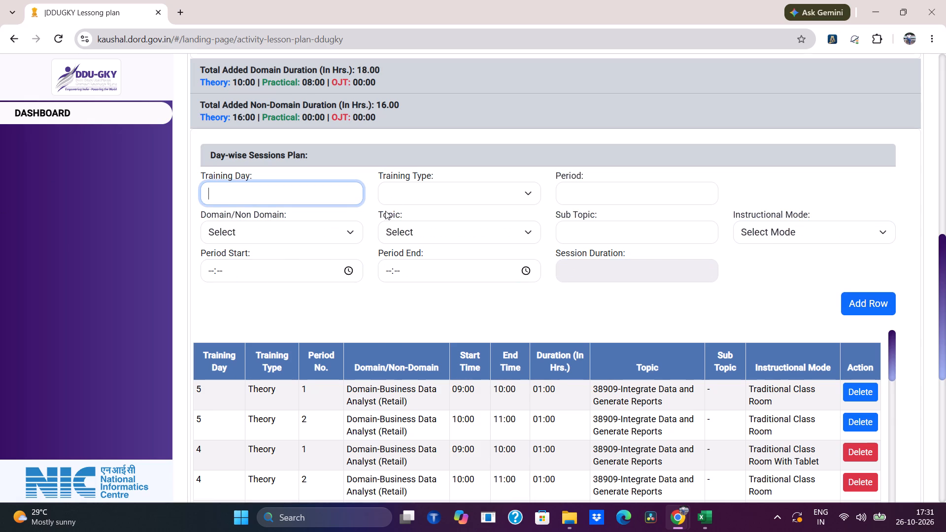
{"action": "left_click", "coordinate": [398, 193]}
{"action": "left_click", "coordinate": [395, 224]}
{"action": "left_click", "coordinate": [580, 189]}
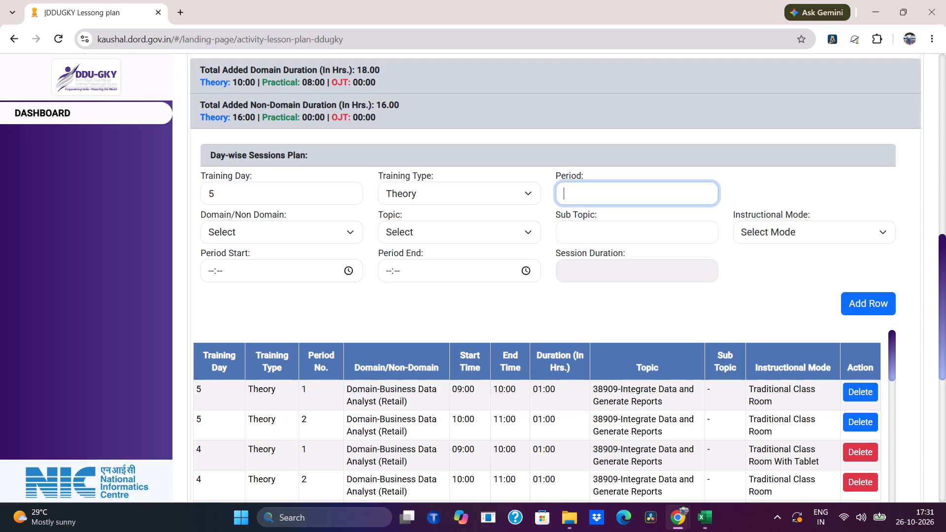
{"action": "key", "text": "3"}
{"action": "left_click", "coordinate": [230, 227]}
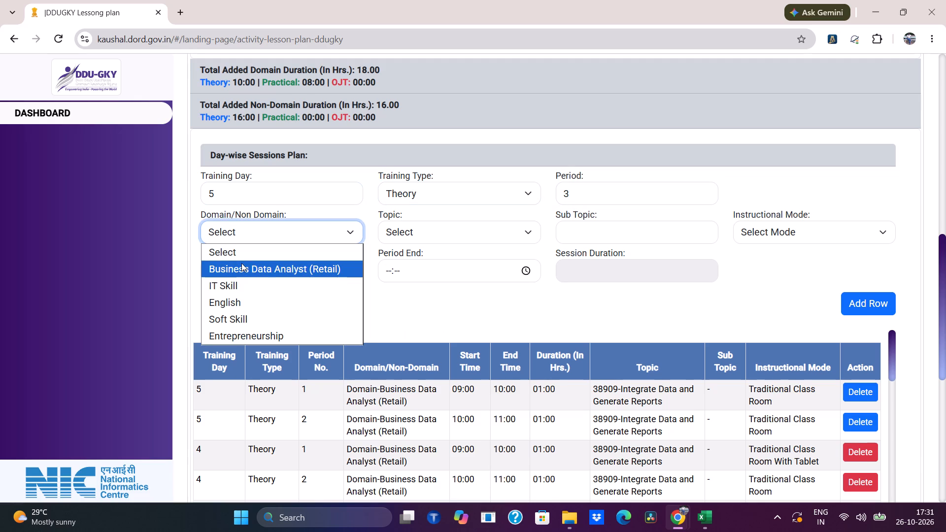
{"action": "left_click", "coordinate": [224, 308]}
{"action": "left_click", "coordinate": [424, 225]}
{"action": "left_click", "coordinate": [440, 193]}
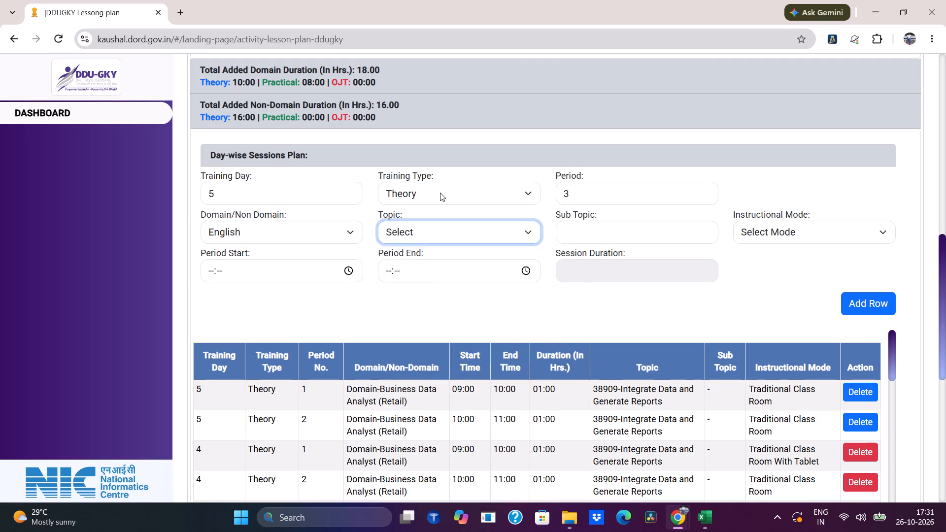
{"action": "left_click", "coordinate": [424, 241]}
Set the day 5 period 3 entry's topic to Introduction, sub topic to "-" and instructional mode to Others.
{"action": "left_click", "coordinate": [424, 241]}
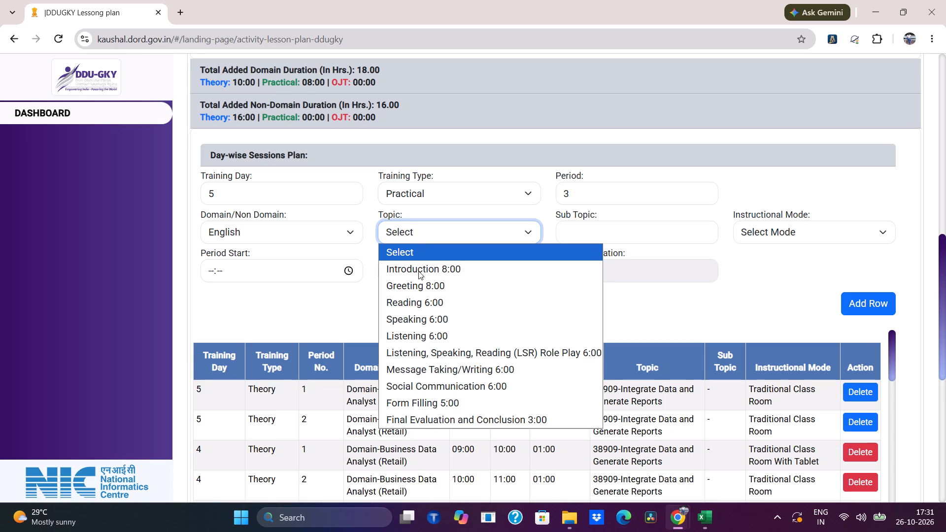
{"action": "left_click", "coordinate": [418, 271]}
{"action": "left_click", "coordinate": [721, 239]}
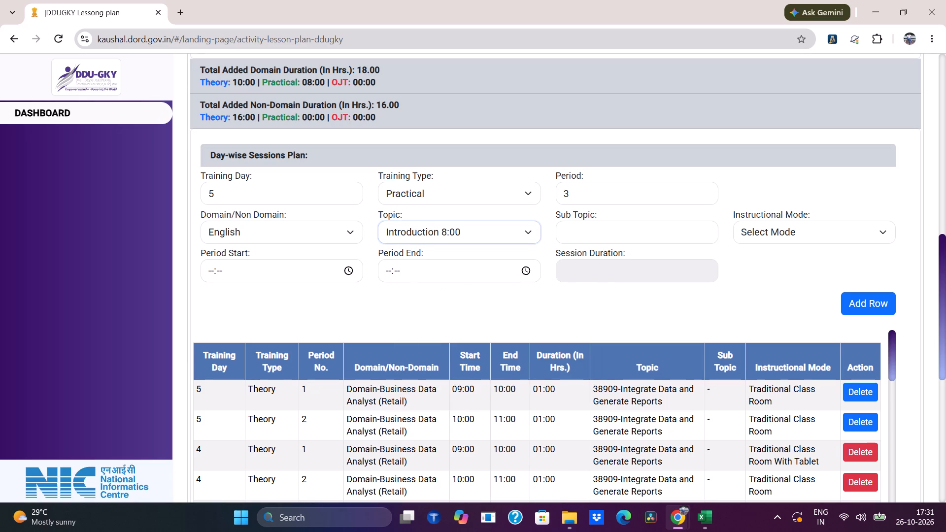
{"action": "left_click", "coordinate": [581, 233]}
{"action": "key", "text": "minus"}
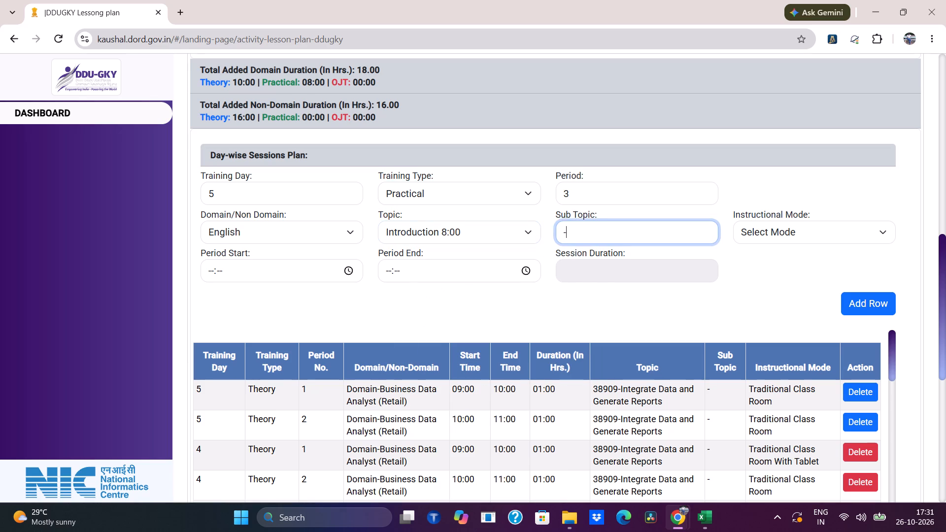
{"action": "key", "text": "Tab"}
{"action": "key", "text": "Down"}
{"action": "key", "text": "Down"}
{"action": "key", "text": "Down"}
{"action": "key", "text": "Down"}
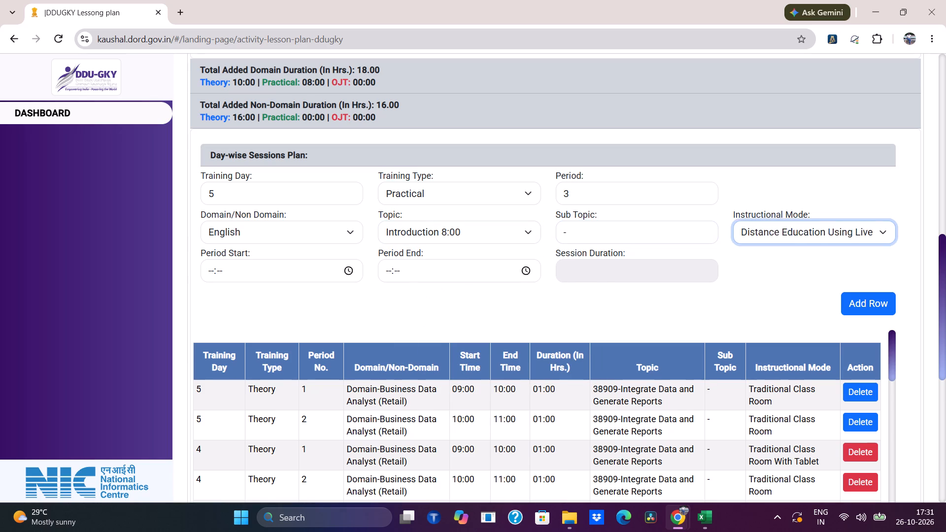
{"action": "key", "text": "Down"}
{"action": "key", "text": "Tab"}
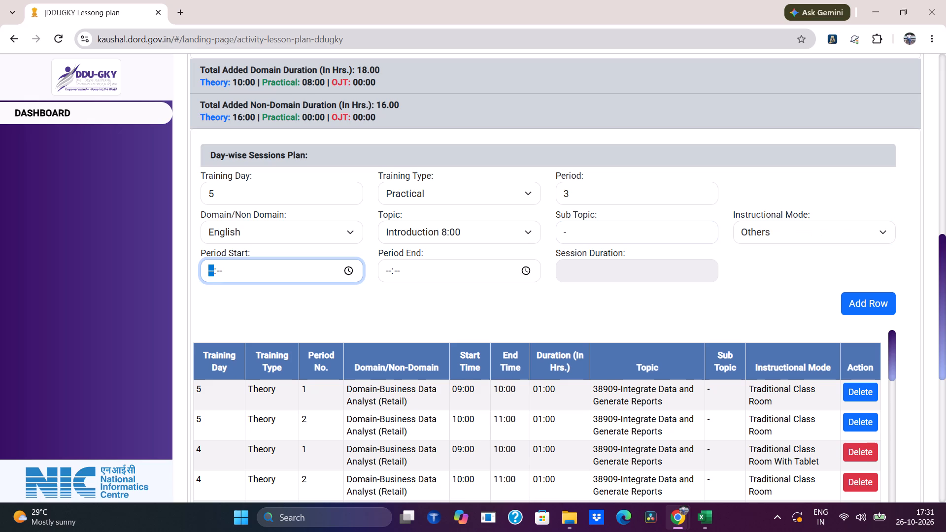
Set the period from 11:00 to 12:00 and add the day 5 period 3 session row.
{"action": "type", "text": "110"}
{"action": "key", "text": "Tab"}
{"action": "key", "text": "Tab"}
{"action": "type", "text": "120"}
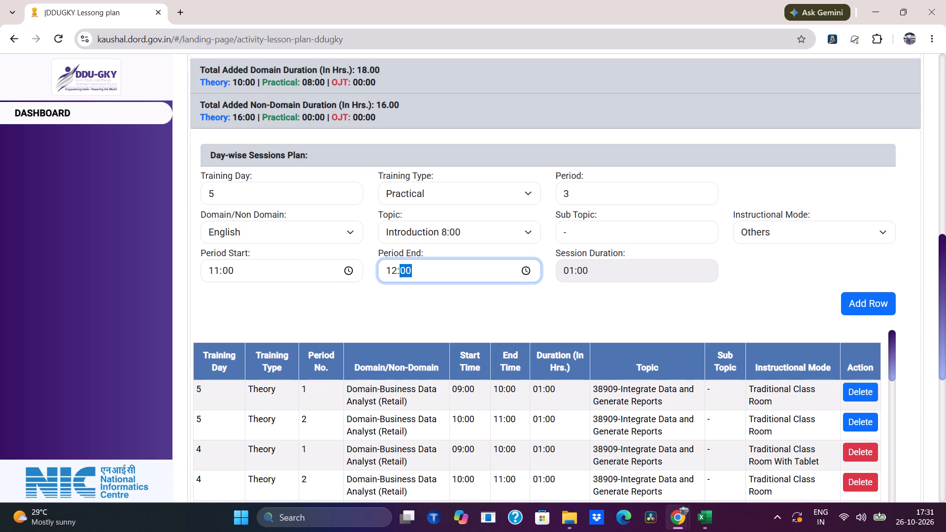
{"action": "key", "text": "Tab"}
{"action": "key", "text": "Tab"}
{"action": "key", "text": "Tab"}
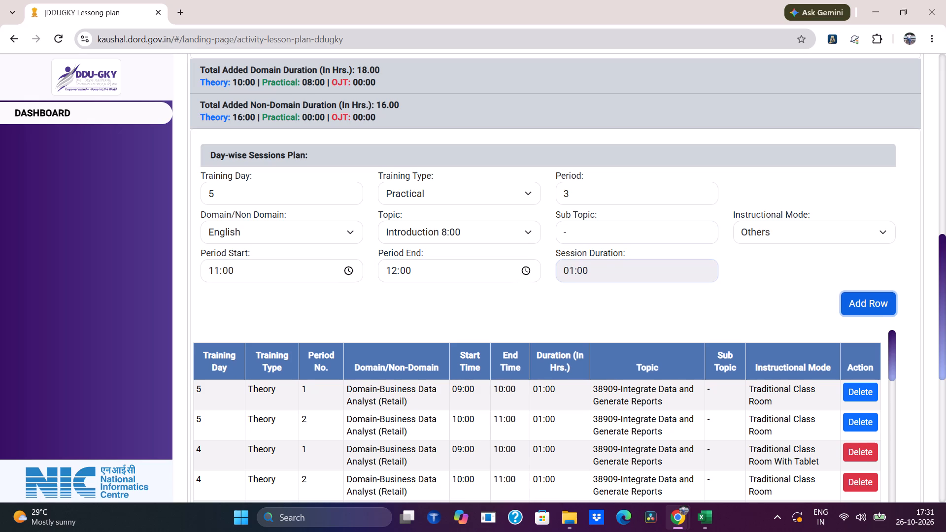
{"action": "scroll", "coordinate": [463, 273], "scroll_direction": "down", "scroll_amount": 3}
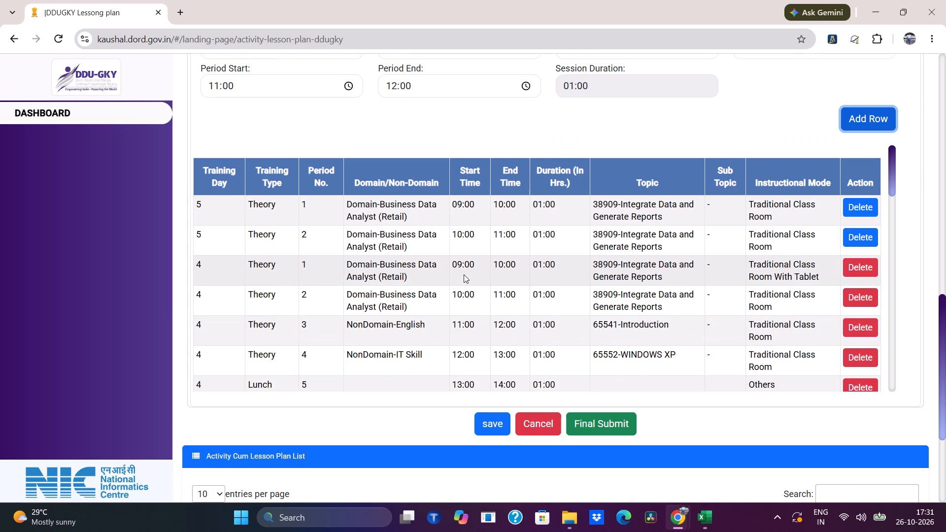
{"action": "scroll", "coordinate": [464, 274], "scroll_direction": "down", "scroll_amount": 2}
{"action": "scroll", "coordinate": [464, 274], "scroll_direction": "up", "scroll_amount": 3}
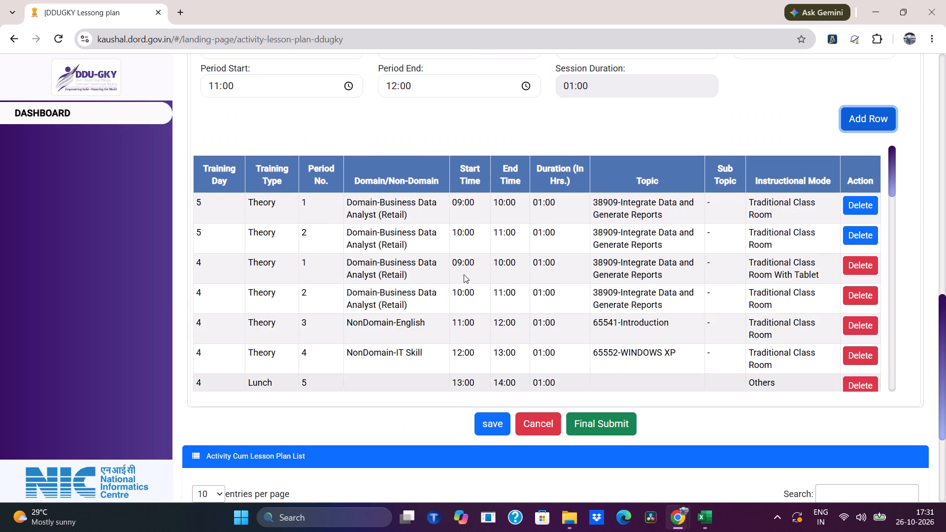
{"action": "scroll", "coordinate": [464, 274], "scroll_direction": "up", "scroll_amount": 3}
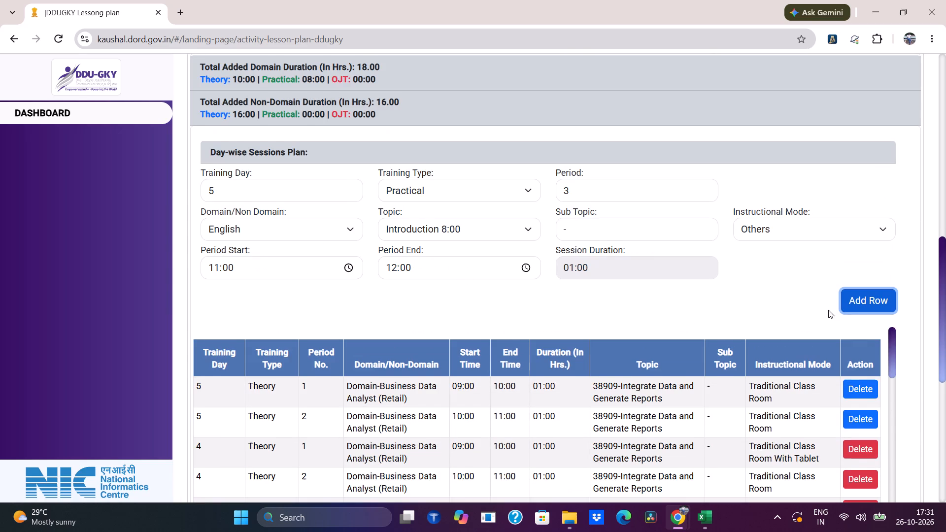
{"action": "left_click", "coordinate": [850, 303]}
Begin a new session entry with training day 5, training type Practical, period 4 and non-domain IT Skill.
{"action": "left_click", "coordinate": [293, 193]}
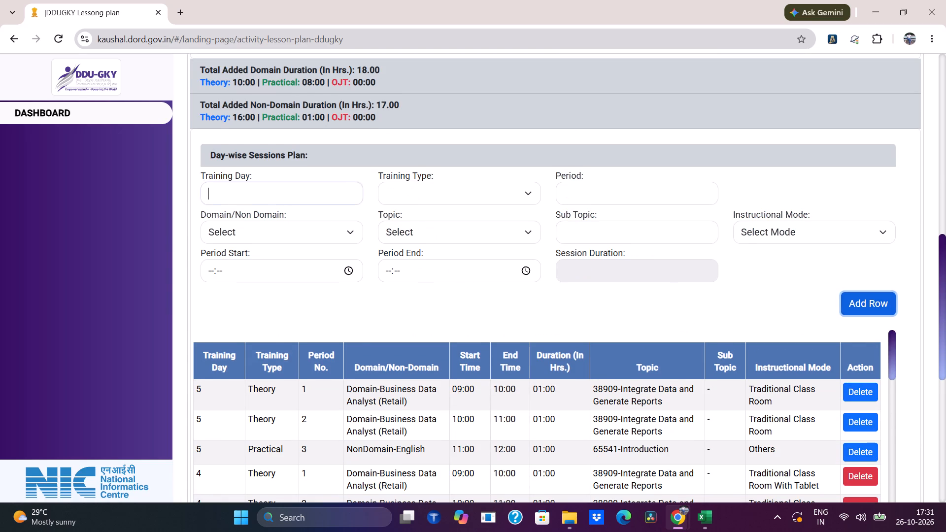
{"action": "key", "text": "5"}
{"action": "key", "text": "Tab"}
{"action": "key", "text": "Down"}
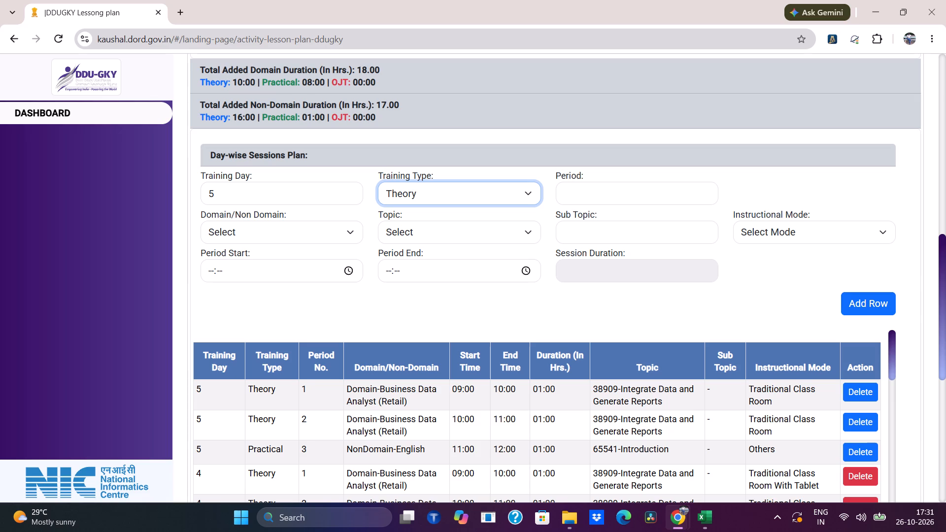
{"action": "key", "text": "Down"}
{"action": "key", "text": "Tab"}
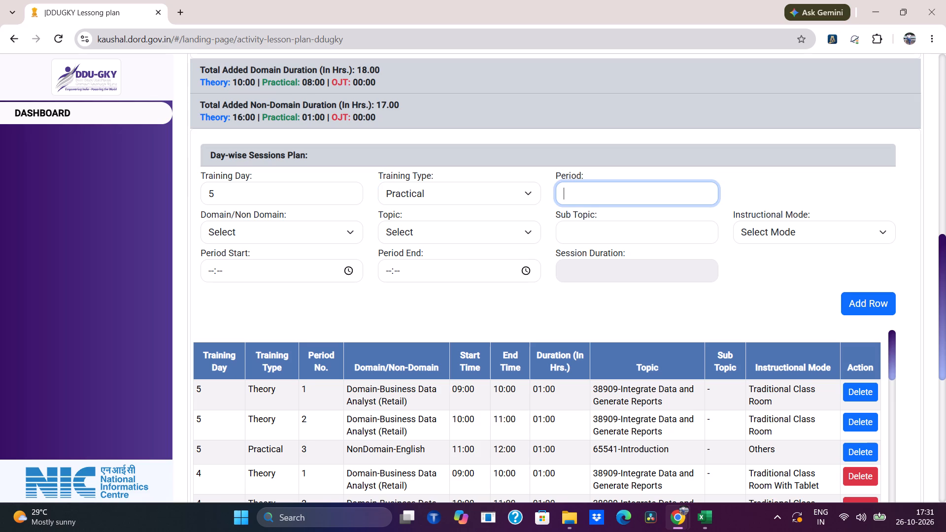
{"action": "key", "text": "5"}
{"action": "key", "text": "BackSpace"}
{"action": "key", "text": "4"}
{"action": "key", "text": "Tab"}
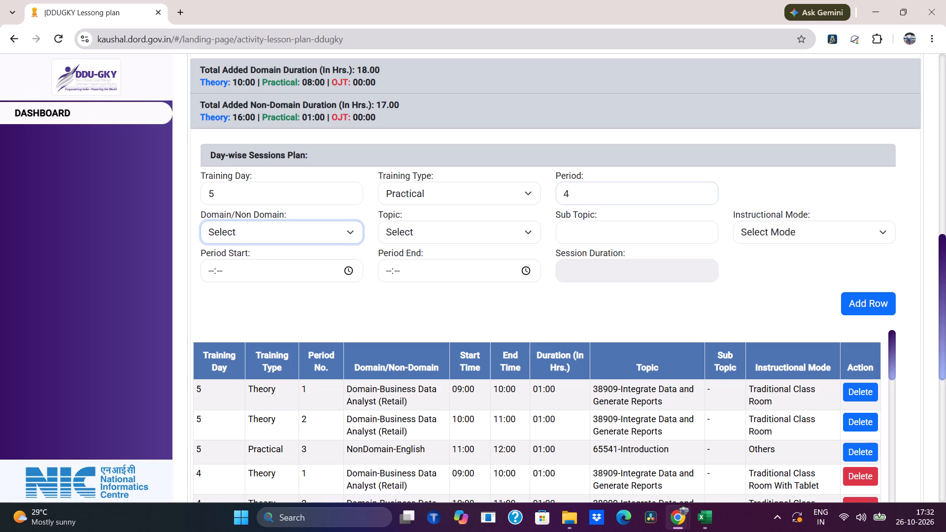
{"action": "key", "text": "Right"}
{"action": "key", "text": "Down"}
{"action": "key", "text": "Down"}
{"action": "key", "text": "Down"}
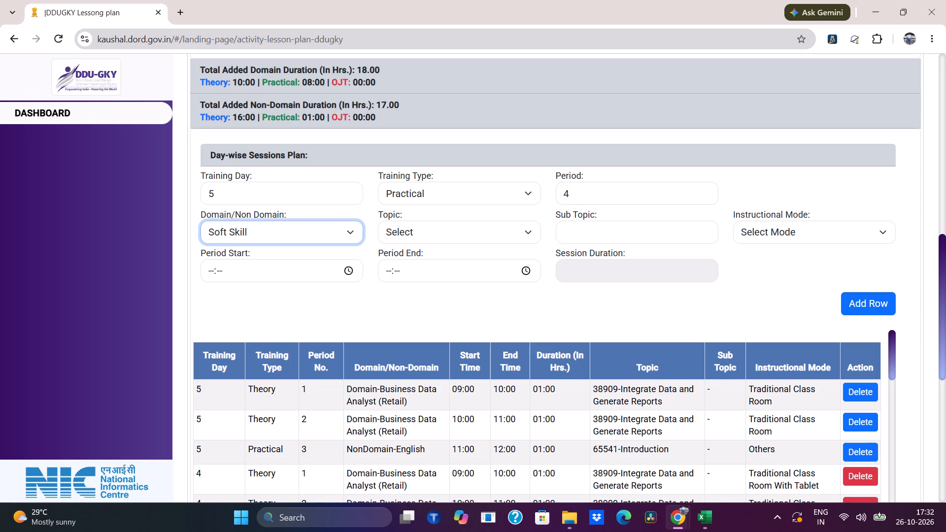
{"action": "key", "text": "Up"}
{"action": "key", "text": "Up"}
Set the day 5 period 4 entry's topic to WINDOWS XP, sub topic to "-" and instructional mode to Traditional Class Room.
{"action": "key", "text": "Tab"}
{"action": "key", "text": "Down"}
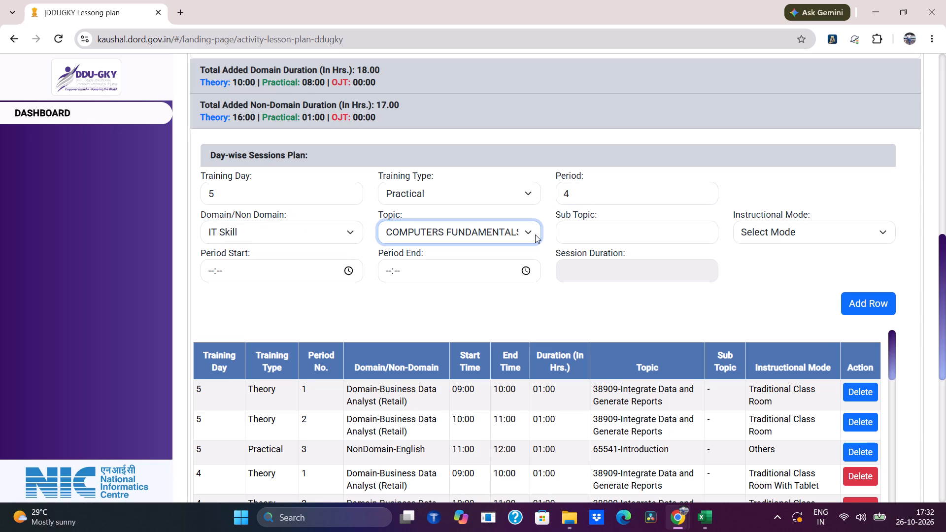
{"action": "left_click", "coordinate": [526, 224]}
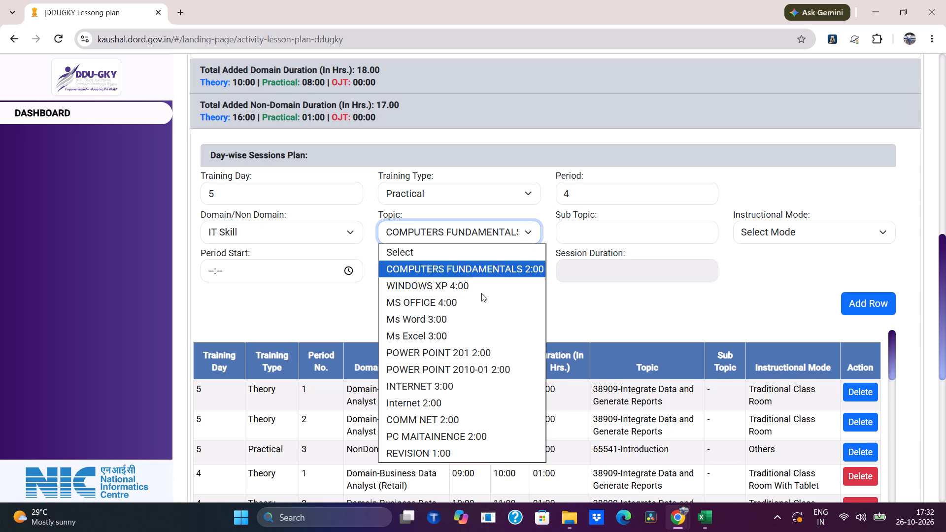
{"action": "left_click", "coordinate": [481, 293]}
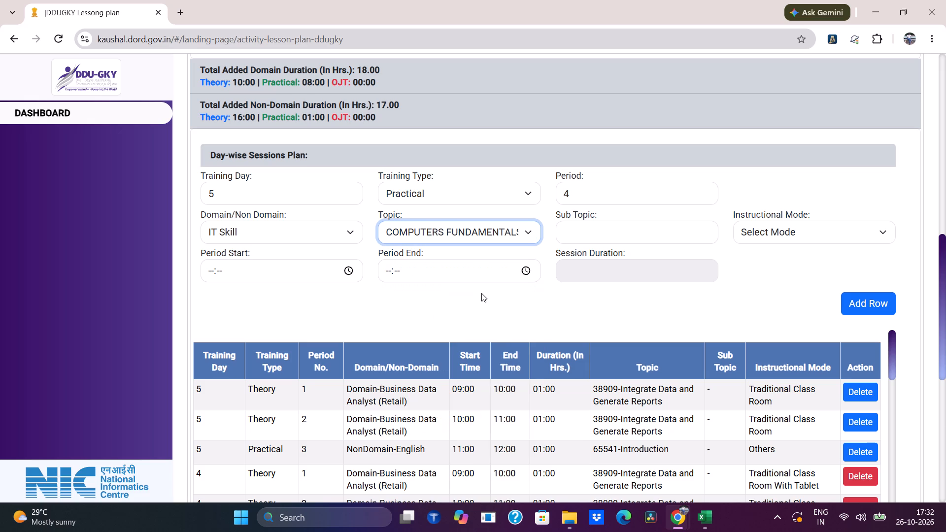
{"action": "left_click", "coordinate": [561, 230]}
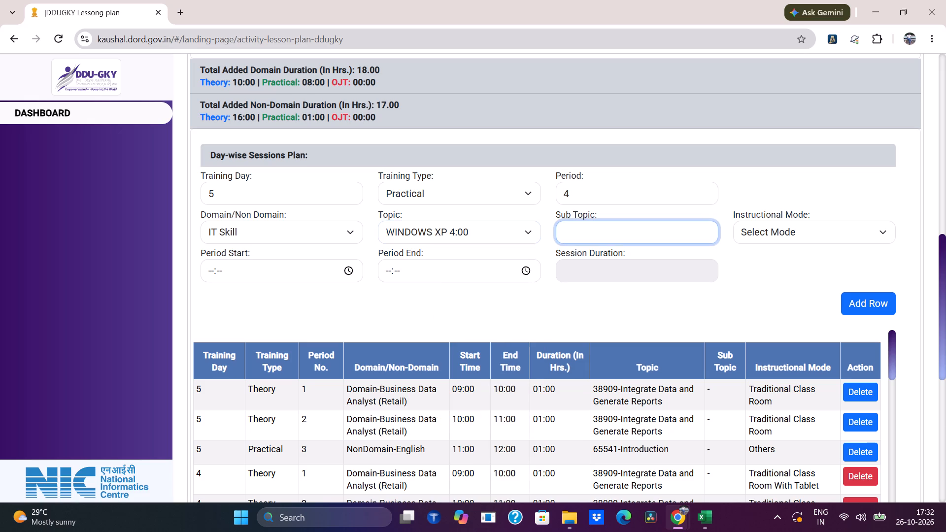
{"action": "key", "text": "minus"}
{"action": "key", "text": "Tab"}
{"action": "key", "text": "Down"}
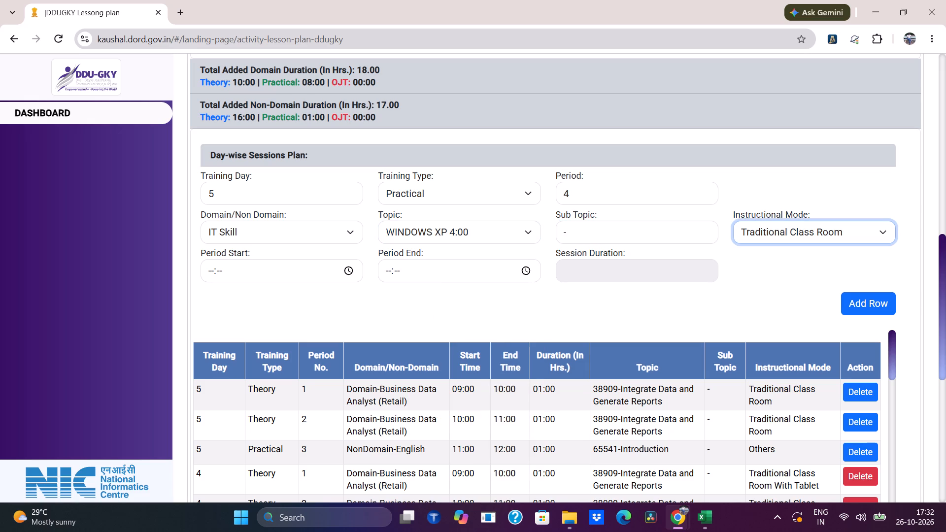
Set the period from 12:00 to 13:00 and add the day 5 period 4 session row.
{"action": "key", "text": "Tab"}
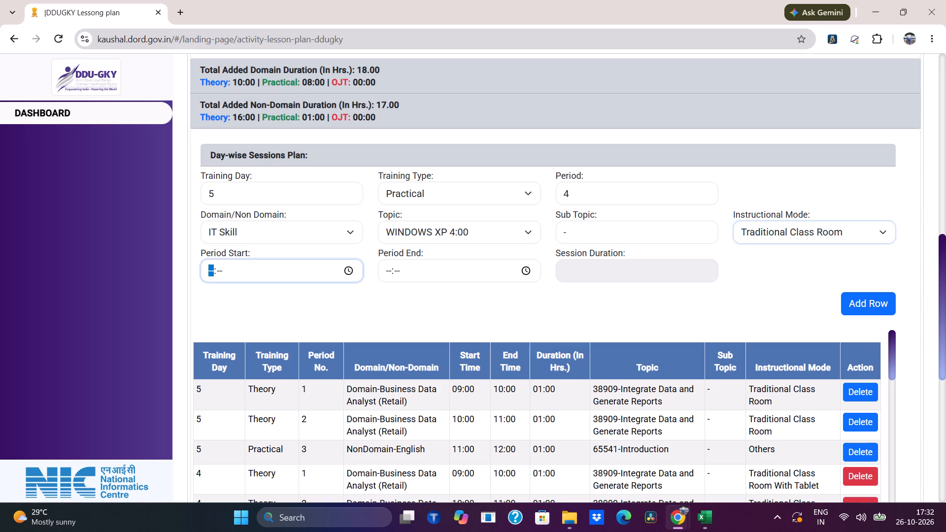
{"action": "type", "text": "120"}
{"action": "key", "text": "Tab"}
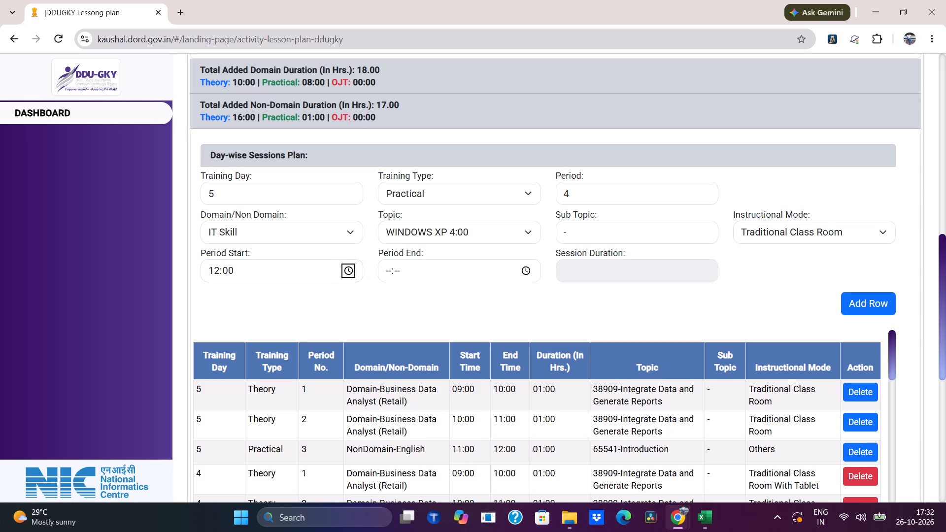
{"action": "key", "text": "Tab"}
{"action": "type", "text": "130"}
{"action": "key", "text": "Tab"}
{"action": "key", "text": "Tab"}
{"action": "key", "text": "Tab"}
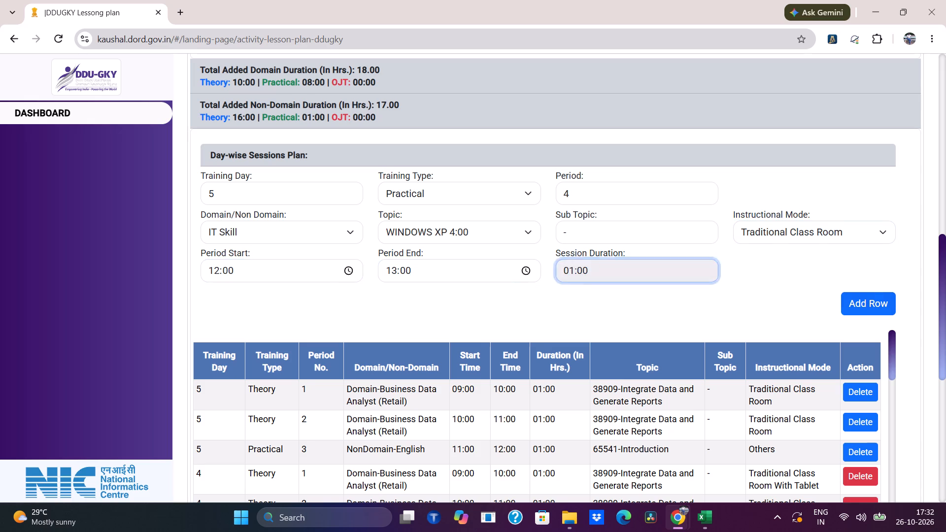
{"action": "key", "text": "Return"}
Begin a new session entry with training day 5, training type Lunch, period 5 and instructional mode Others.
{"action": "left_click", "coordinate": [297, 202]}
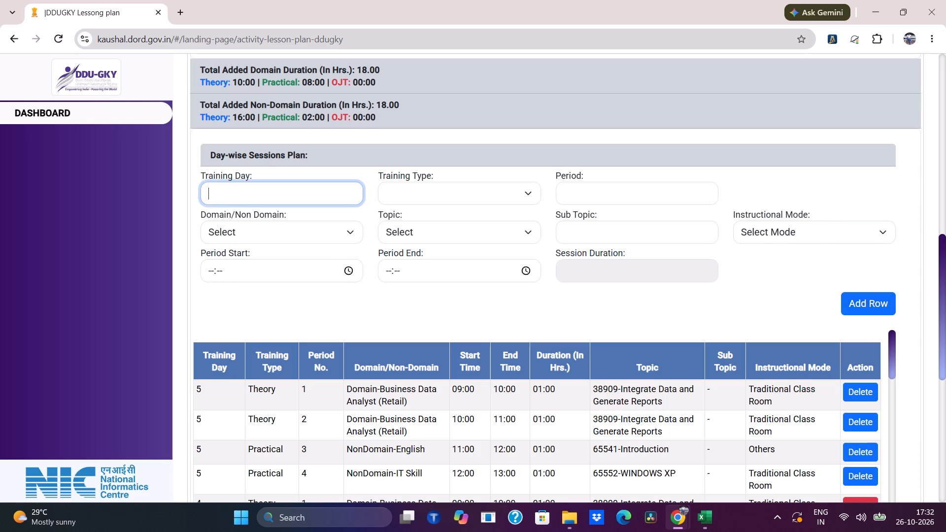
{"action": "key", "text": "5"}
{"action": "left_click", "coordinate": [426, 196]}
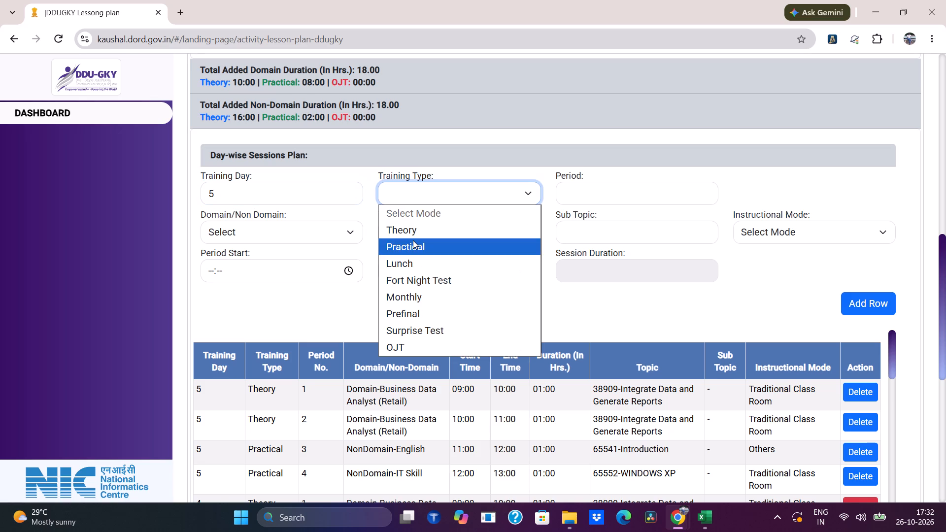
{"action": "left_click", "coordinate": [413, 240]}
{"action": "left_click", "coordinate": [601, 193]}
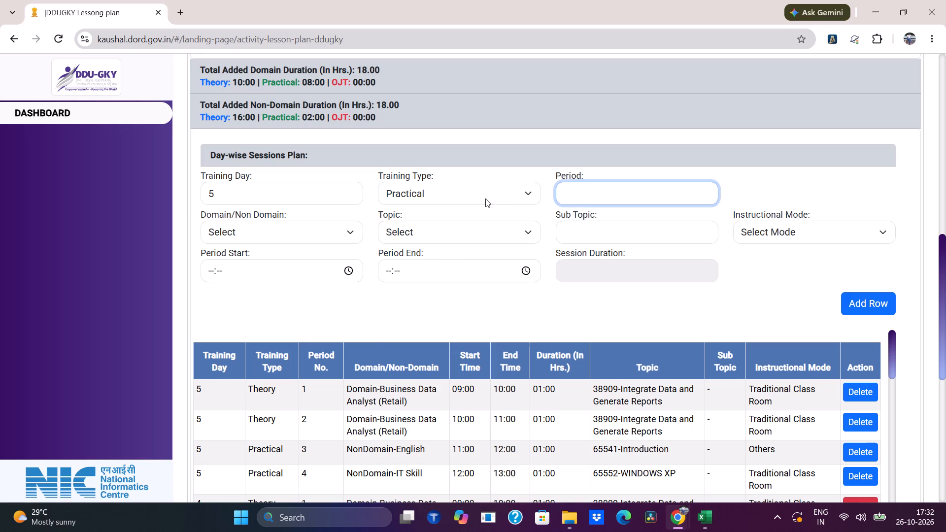
{"action": "left_click", "coordinate": [480, 199]}
{"action": "left_click", "coordinate": [416, 269]}
{"action": "left_click", "coordinate": [602, 192]}
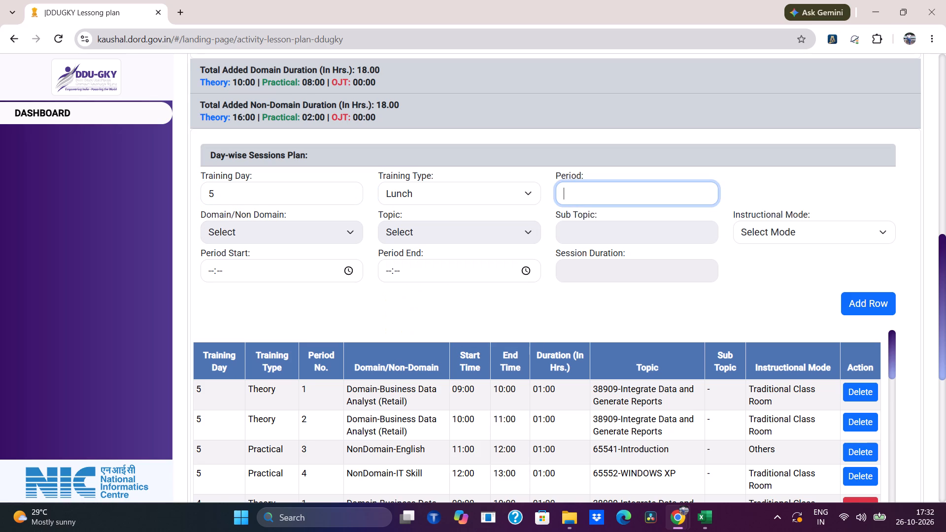
{"action": "key", "text": "5"}
{"action": "left_click", "coordinate": [770, 240]}
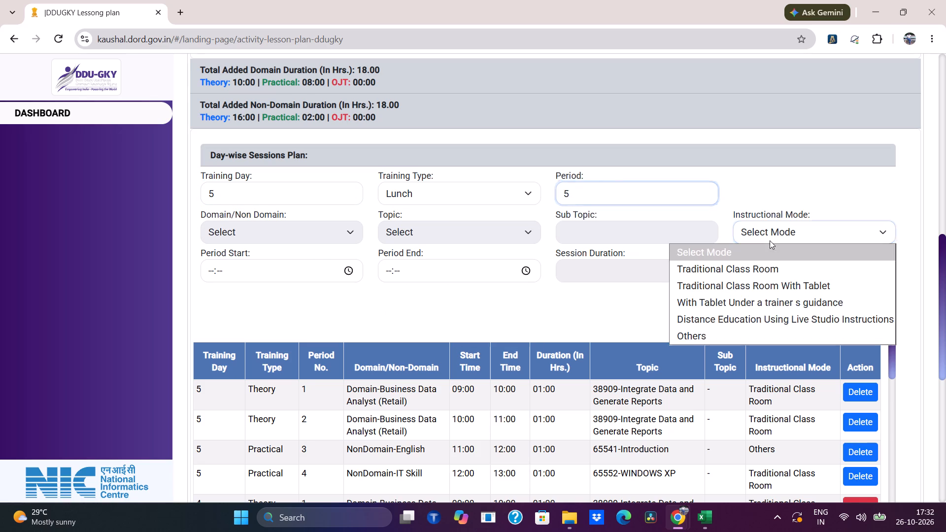
{"action": "left_click", "coordinate": [739, 331]}
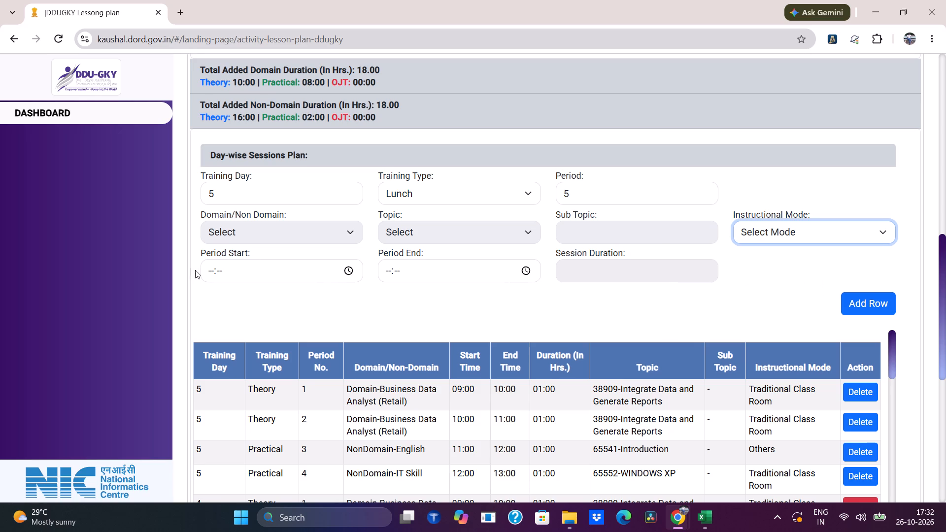
Set the lunch period from 13:00 to 14:00 and add the day 5 period 5 row.
{"action": "left_click", "coordinate": [208, 271]}
{"action": "type", "text": "13"}
{"action": "key", "text": "0"}
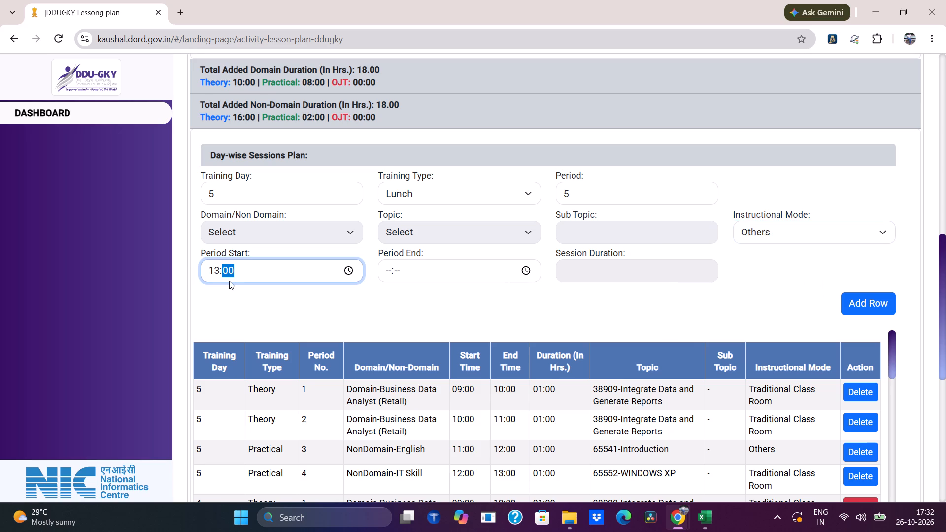
{"action": "key", "text": "Tab"}
{"action": "key", "text": "Tab"}
{"action": "type", "text": "140"}
{"action": "key", "text": "Tab"}
{"action": "key", "text": "Tab"}
{"action": "key", "text": "Tab"}
{"action": "key", "text": "Return"}
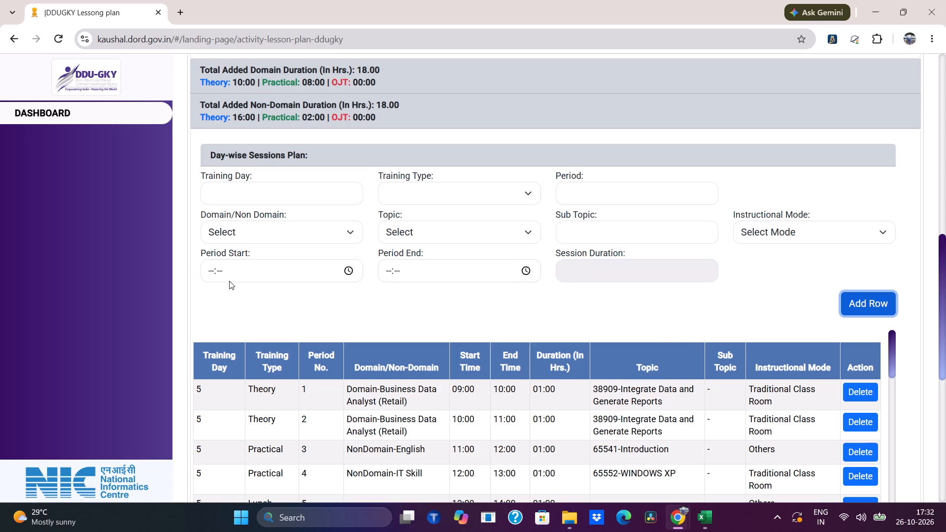
Begin a new session entry with training day 5, training type Practical, period 6 and non-domain Soft Skill.
{"action": "left_click", "coordinate": [262, 190]}
{"action": "key", "text": "5"}
{"action": "left_click", "coordinate": [453, 200]}
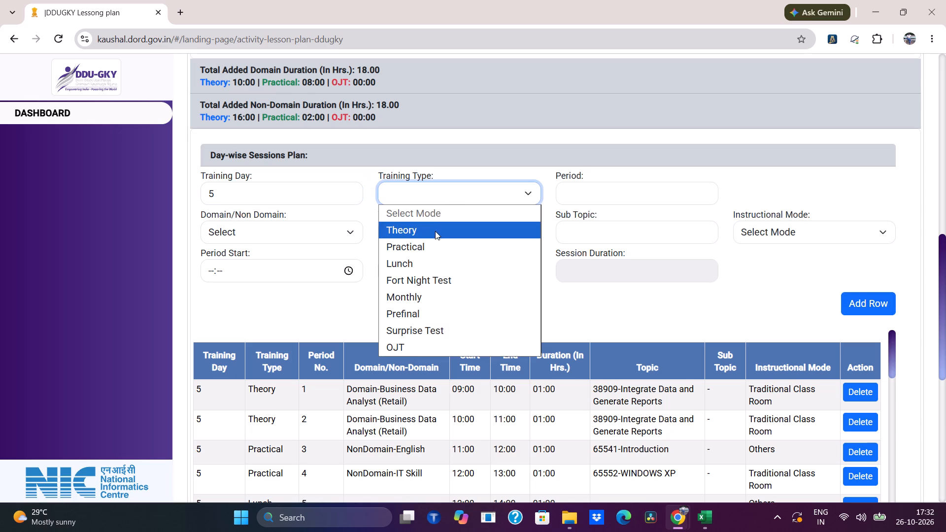
{"action": "left_click", "coordinate": [433, 233]}
{"action": "left_click", "coordinate": [607, 191]}
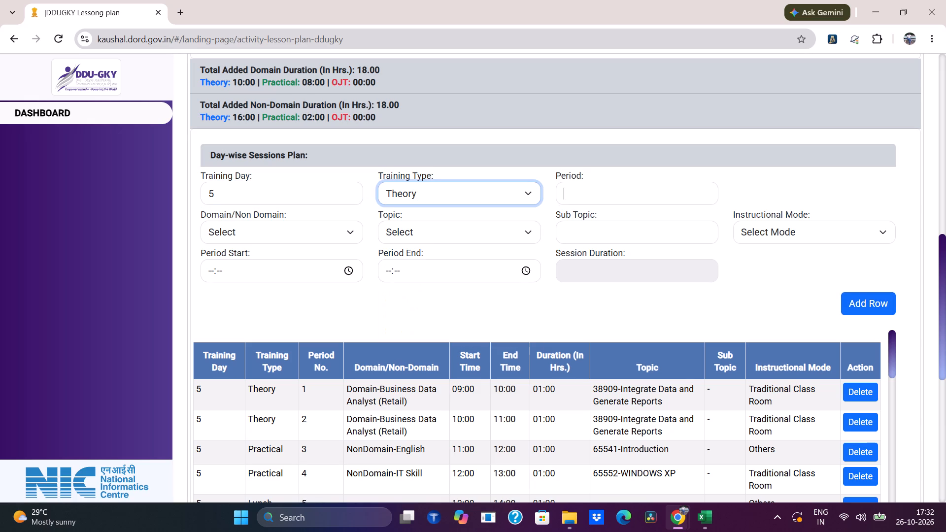
{"action": "key", "text": "3"}
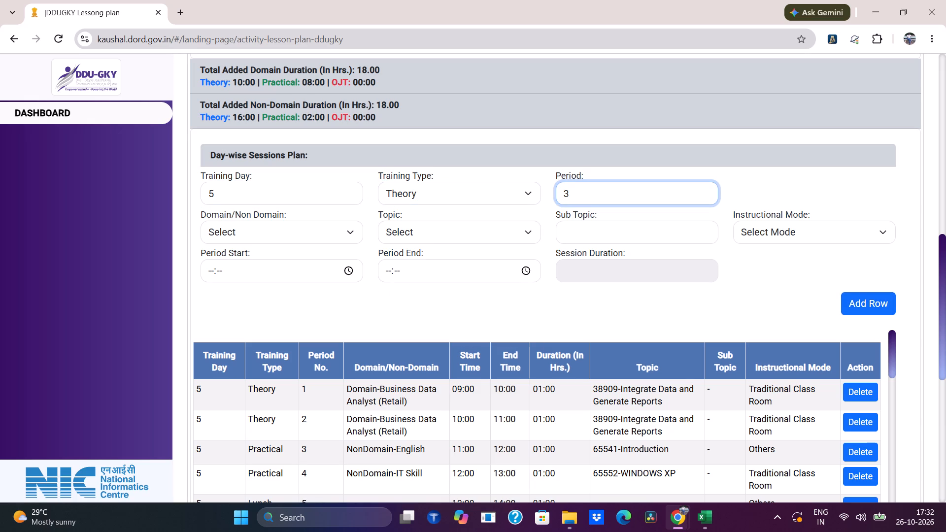
{"action": "key", "text": "BackSpace"}
{"action": "key", "text": "6"}
{"action": "left_click", "coordinate": [255, 233]}
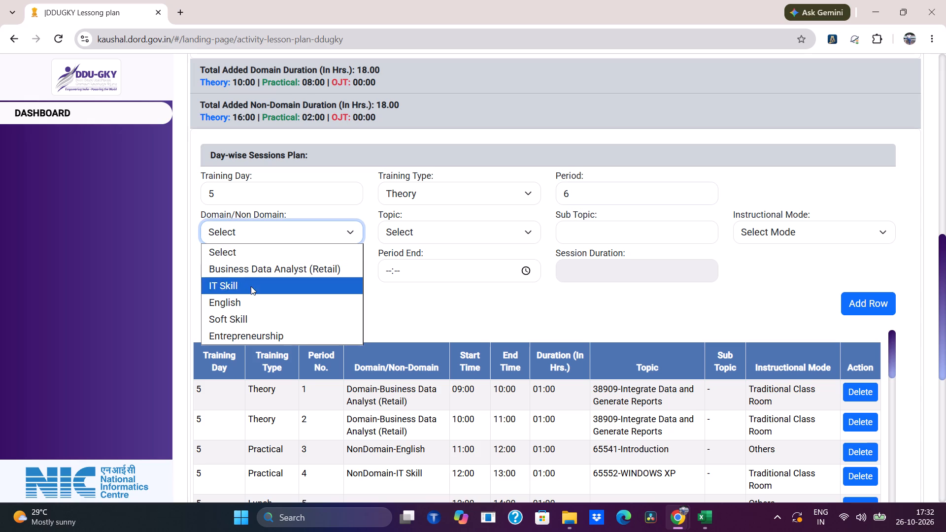
{"action": "left_click", "coordinate": [251, 312]}
{"action": "left_click", "coordinate": [391, 189]}
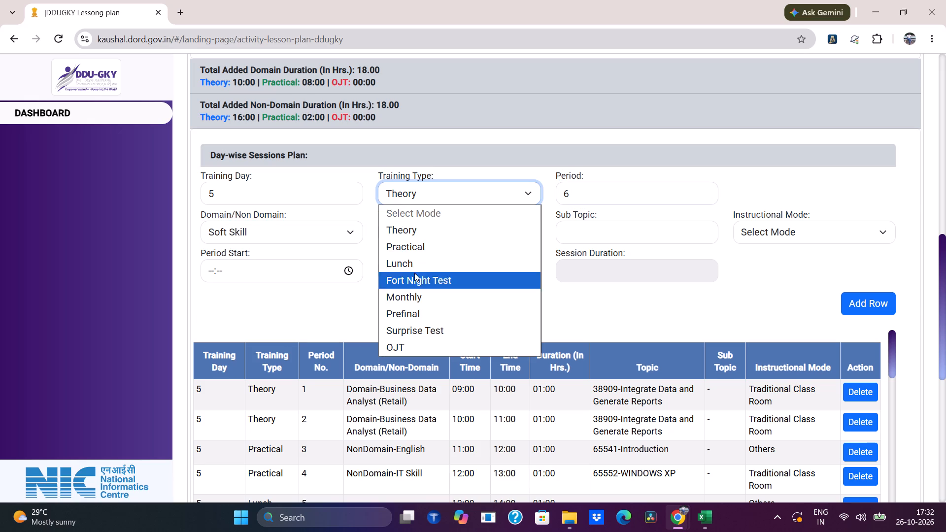
{"action": "left_click", "coordinate": [413, 254]}
Set the day 5 period 6 entry's topic to the Module 1 - Introduction option, sub topic to "-" and instructional mode to Others.
{"action": "left_click", "coordinate": [417, 231]}
{"action": "left_click", "coordinate": [405, 272]}
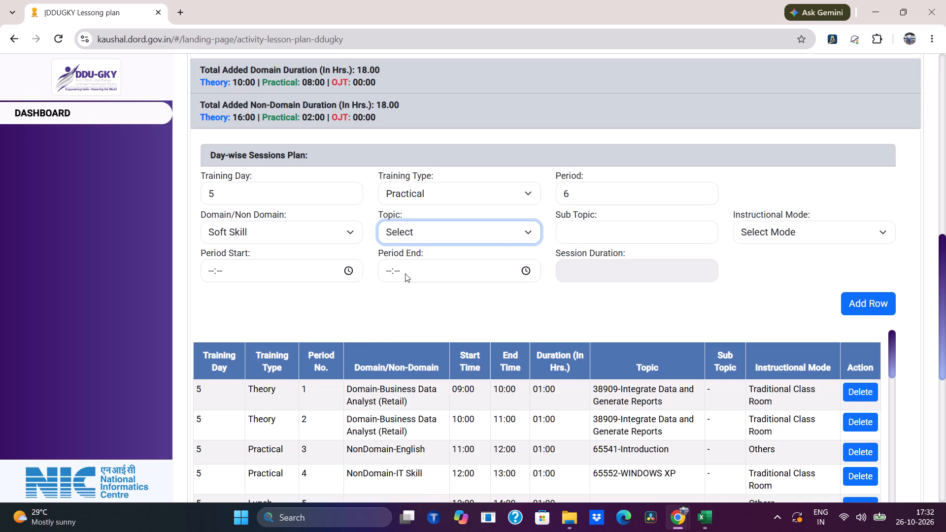
{"action": "left_click", "coordinate": [558, 230]}
{"action": "key", "text": "minus"}
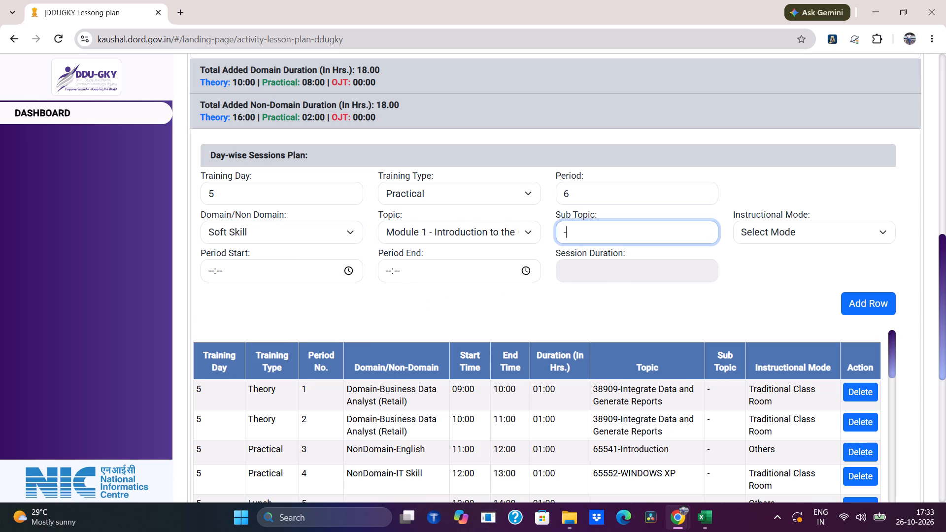
{"action": "key", "text": "Tab"}
{"action": "key", "text": "Down"}
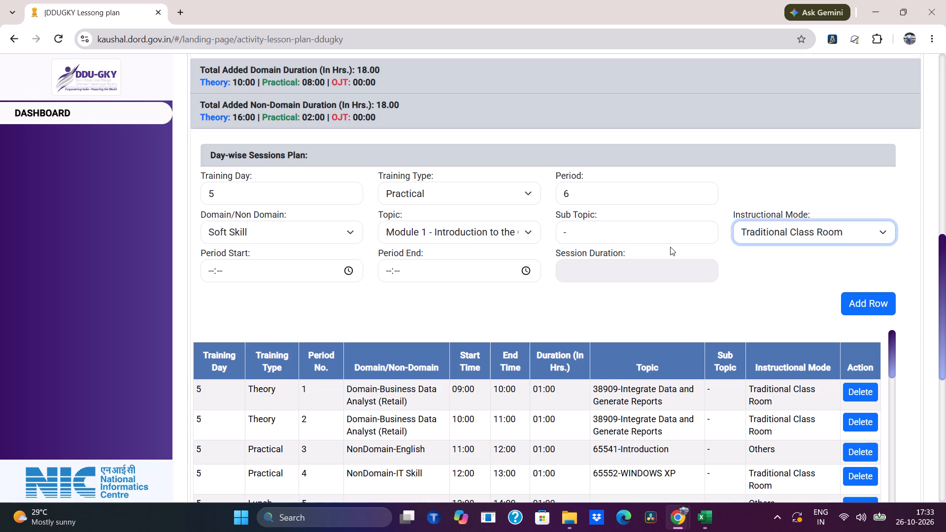
{"action": "key", "text": "Down"}
{"action": "key", "text": "Down"}
{"action": "key", "text": "Down"}
{"action": "key", "text": "Down"}
Set the period from 14:00 to 15:00 and add the day 5 period 6 session row.
{"action": "key", "text": "Tab"}
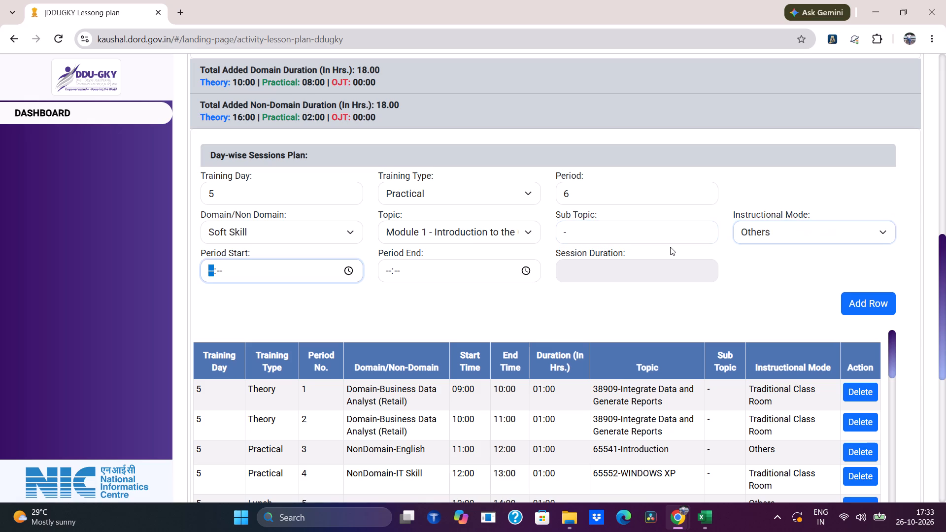
{"action": "type", "text": "140"}
{"action": "key", "text": "Tab"}
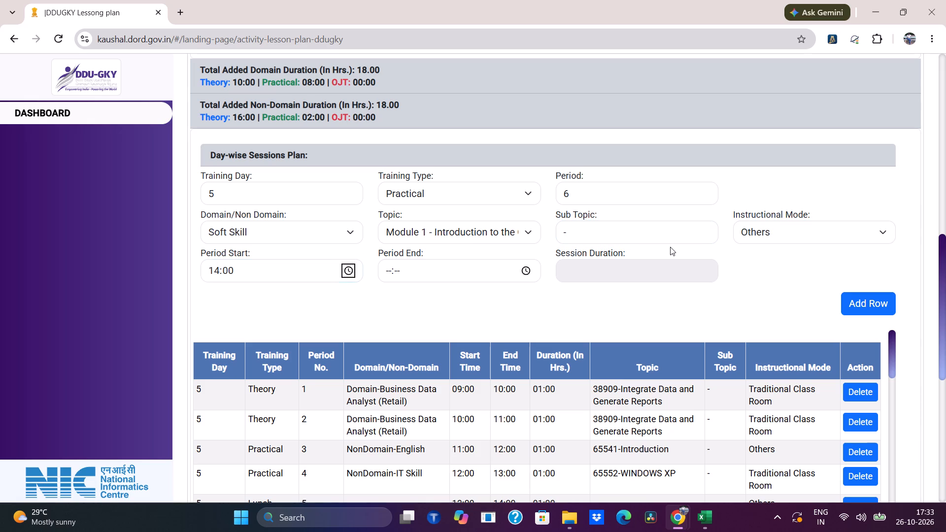
{"action": "key", "text": "Tab"}
{"action": "type", "text": "150"}
{"action": "key", "text": "Tab"}
{"action": "key", "text": "Tab"}
{"action": "key", "text": "Tab"}
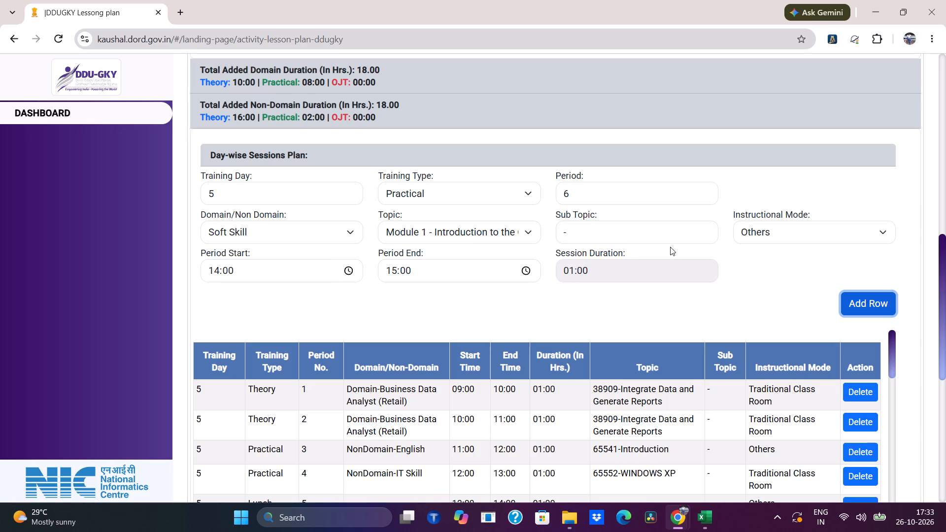
{"action": "key", "text": "Return"}
Begin a new session entry with training day 5, training type Theory, period 7 and non-domain Soft Skill.
{"action": "left_click", "coordinate": [291, 185]}
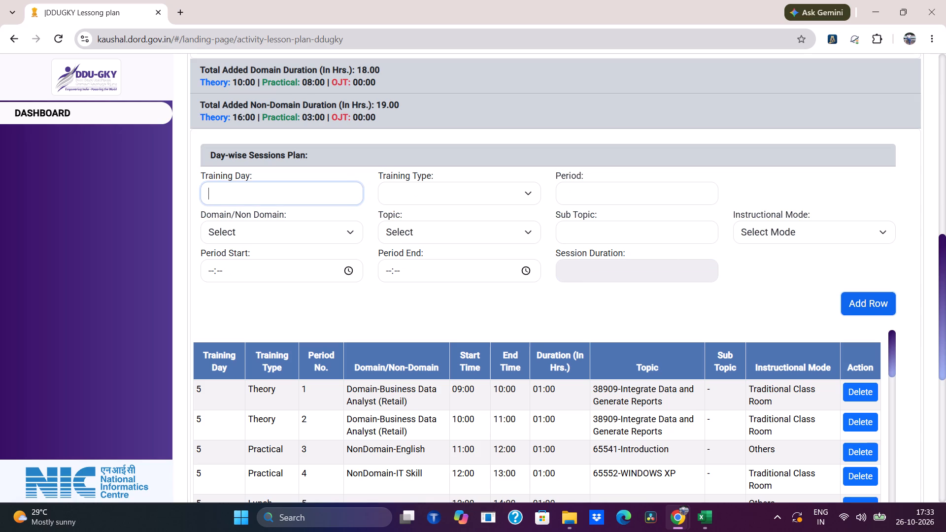
{"action": "key", "text": "5"}
{"action": "key", "text": "Tab"}
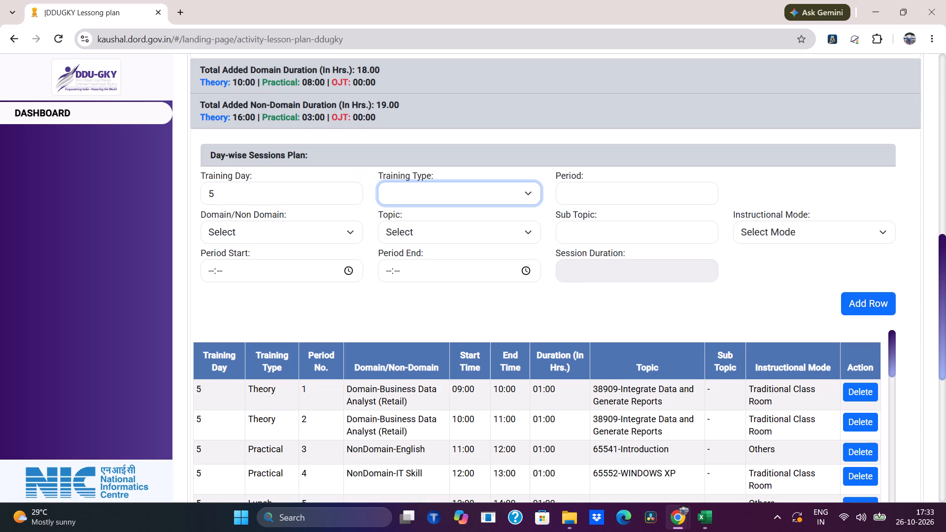
{"action": "key", "text": "Down"}
{"action": "key", "text": "Tab"}
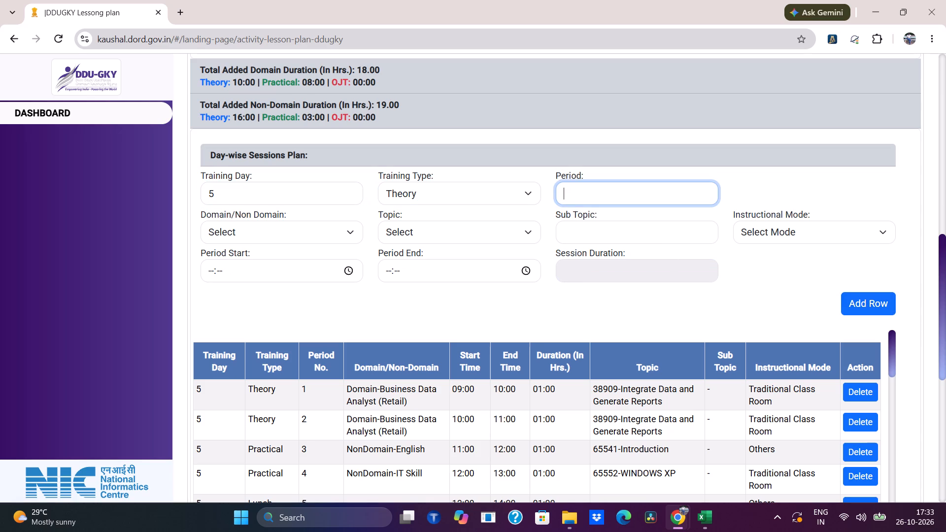
{"action": "key", "text": "6"}
{"action": "key", "text": "BackSpace"}
{"action": "key", "text": "7"}
{"action": "key", "text": "Tab"}
{"action": "key", "text": "Down"}
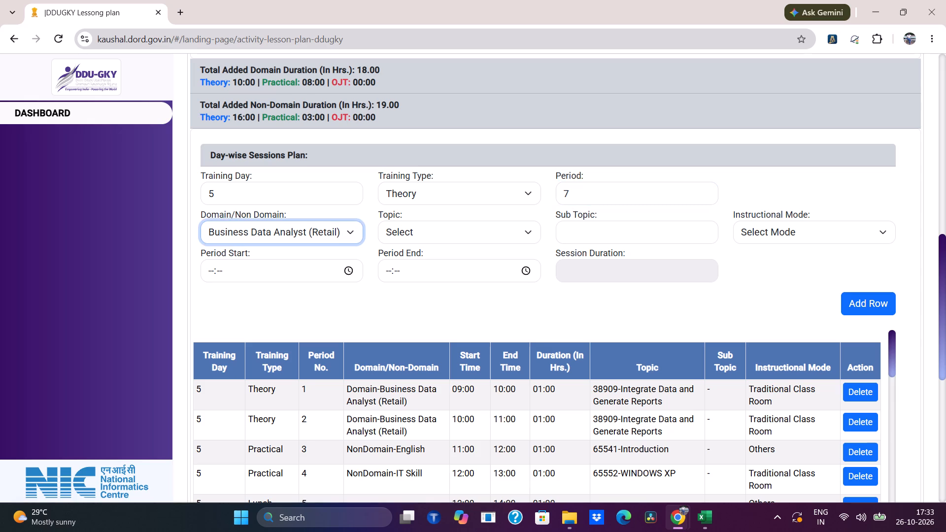
{"action": "key", "text": "Down"}
{"action": "key", "text": "Down"}
{"action": "key", "text": "Down"}
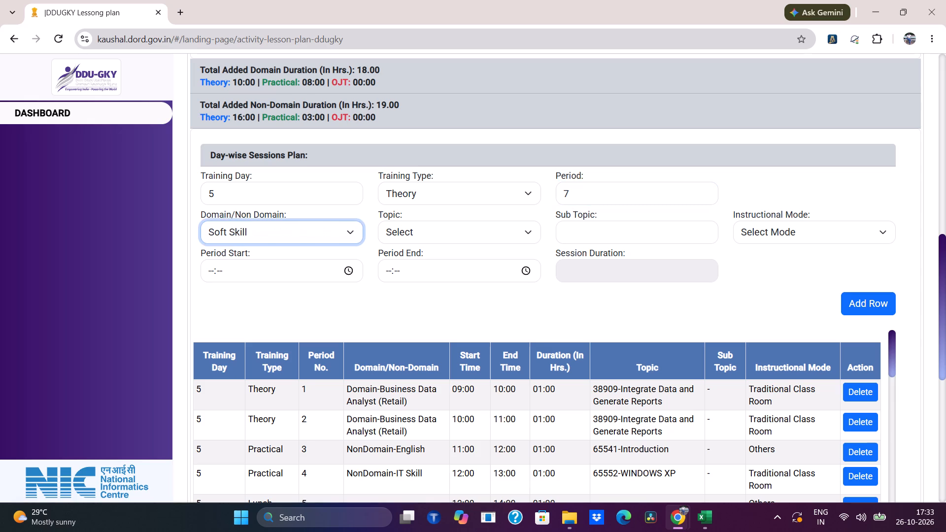
Set the day 5 period 7 entry to Entrepreneurship, topic Introduction to Entrepreneurship, sub topic "-" and instructional mode Traditional Class Room.
{"action": "key", "text": "Down"}
{"action": "key", "text": "Tab"}
{"action": "key", "text": "Down"}
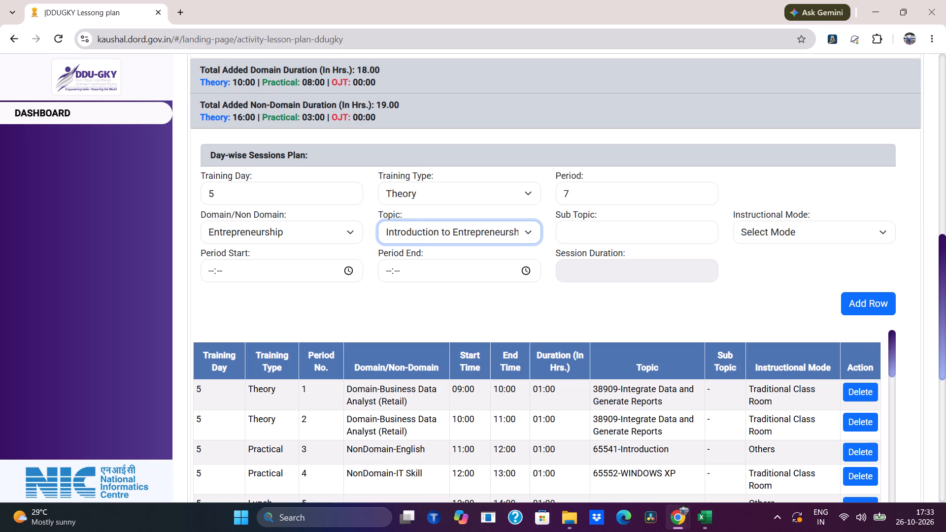
{"action": "left_click", "coordinate": [406, 232]}
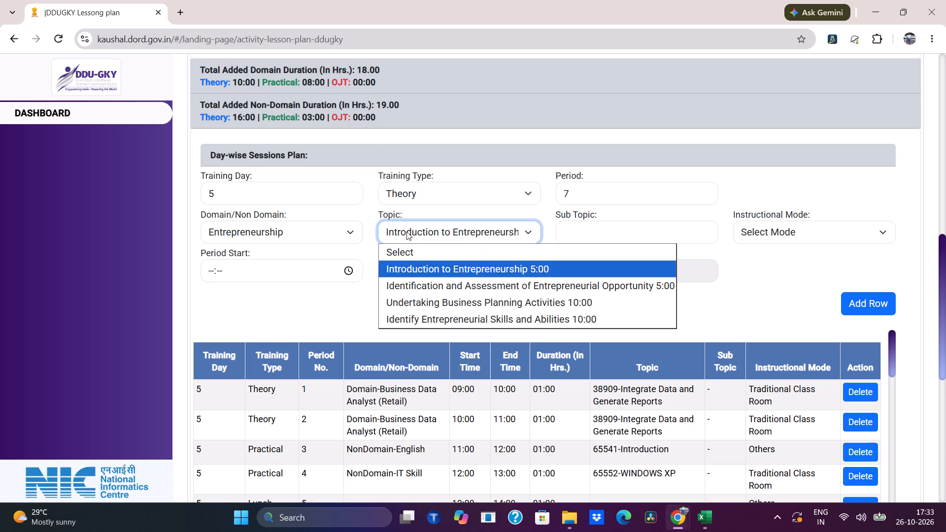
{"action": "left_click", "coordinate": [474, 268]}
{"action": "left_click", "coordinate": [665, 233]}
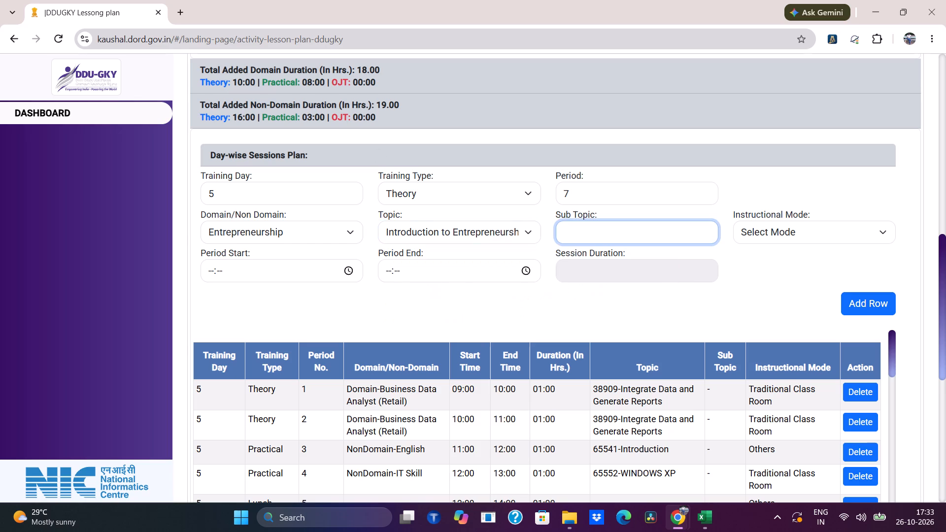
{"action": "key", "text": "minus"}
{"action": "key", "text": "Tab"}
{"action": "left_click", "coordinate": [833, 240]}
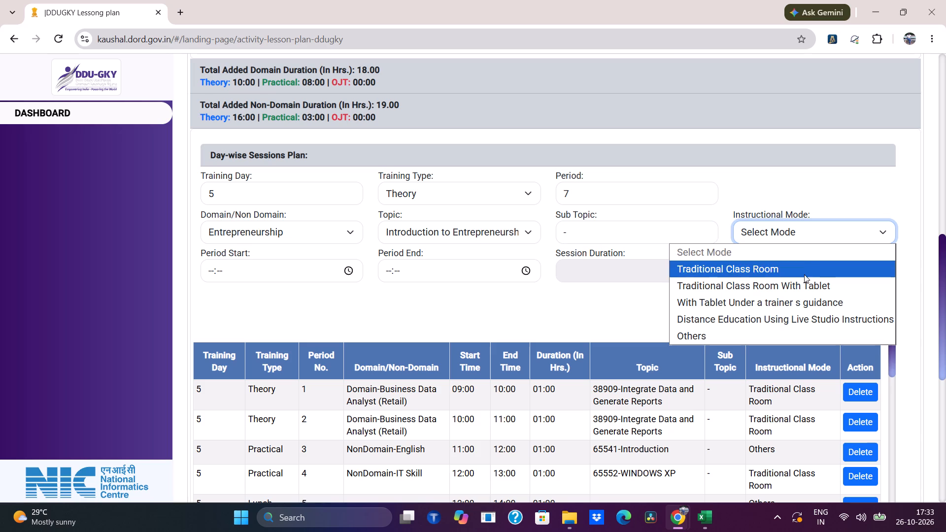
{"action": "left_click", "coordinate": [804, 274]}
Set the period from 15:00 to 16:00 and add the day 5 period 7 session row.
{"action": "left_click", "coordinate": [300, 283]}
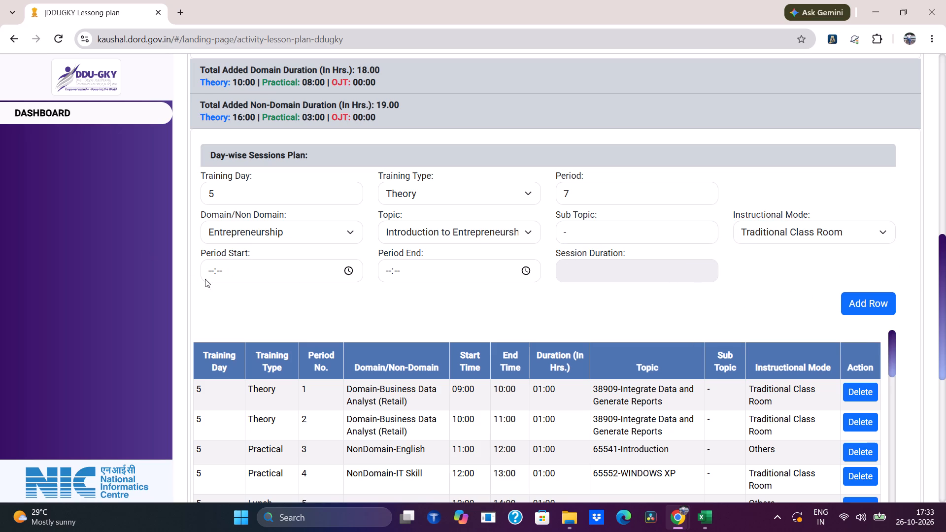
{"action": "left_click", "coordinate": [209, 268]}
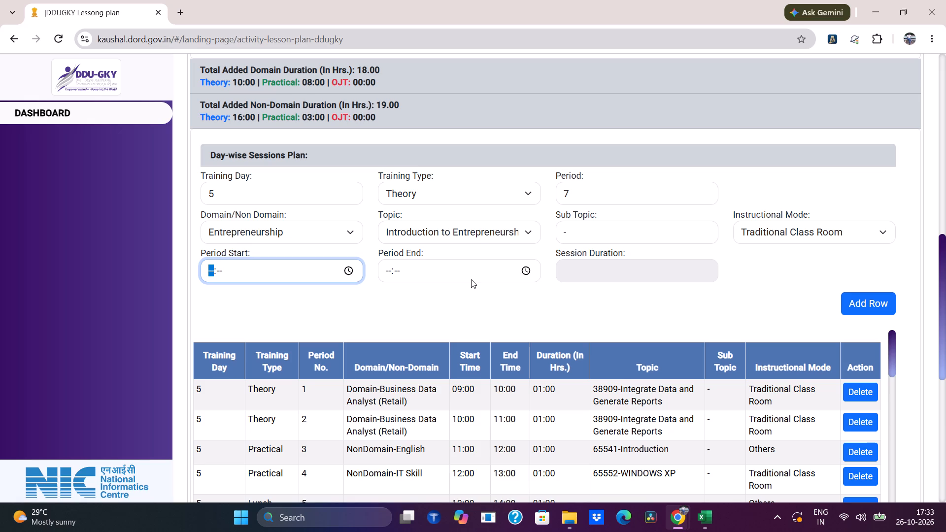
{"action": "type", "text": "12"}
{"action": "type", "text": "00"}
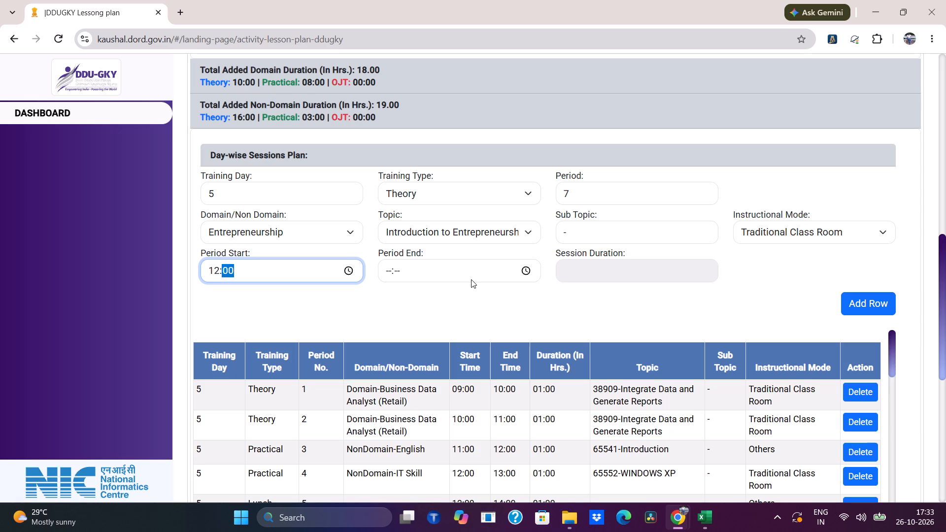
{"action": "key", "text": "Left"}
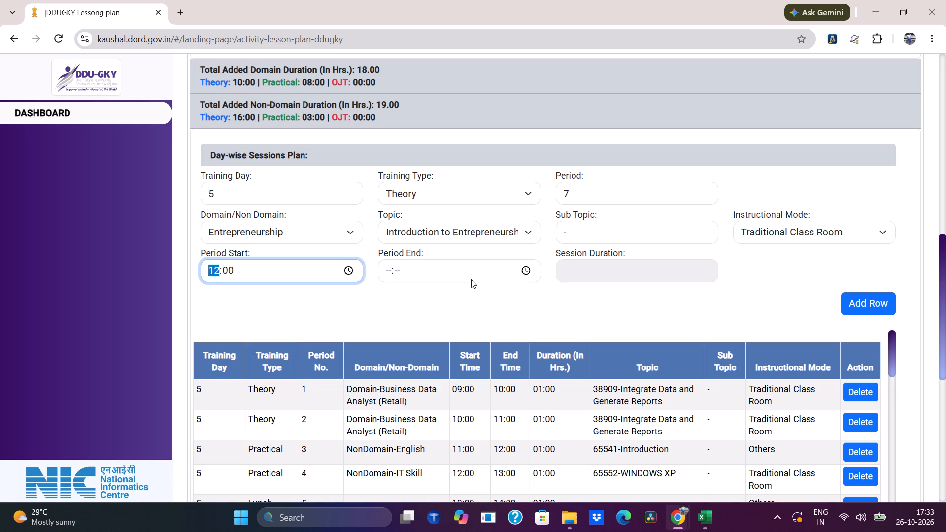
{"action": "scroll", "coordinate": [625, 445], "scroll_direction": "down", "scroll_amount": 2}
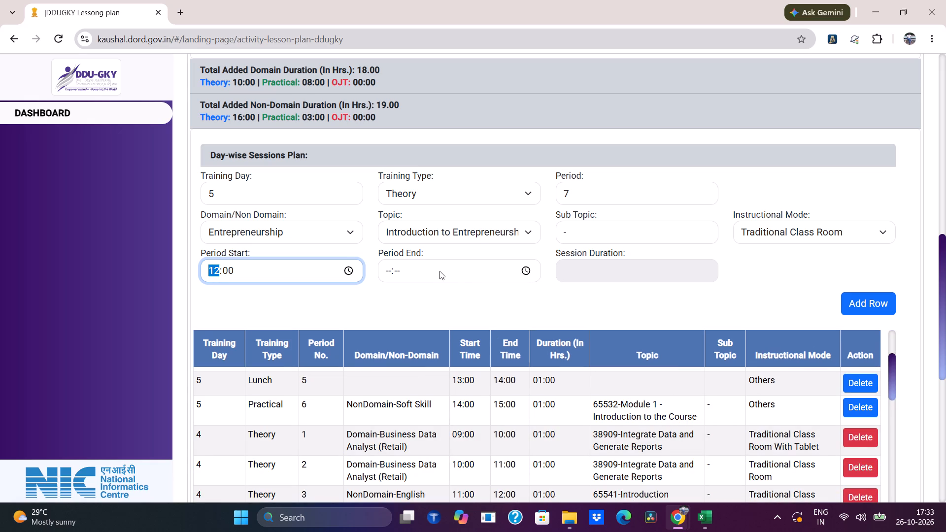
{"action": "type", "text": "15"}
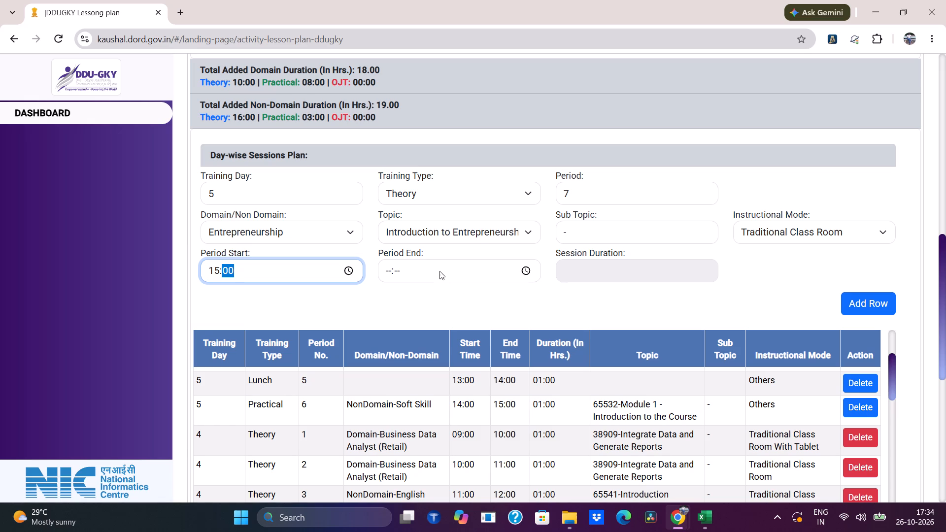
{"action": "key", "text": "Tab"}
{"action": "key", "text": "Tab"}
{"action": "type", "text": "160"}
{"action": "key", "text": "Tab"}
{"action": "key", "text": "Tab"}
{"action": "key", "text": "Tab"}
{"action": "key", "text": "Return"}
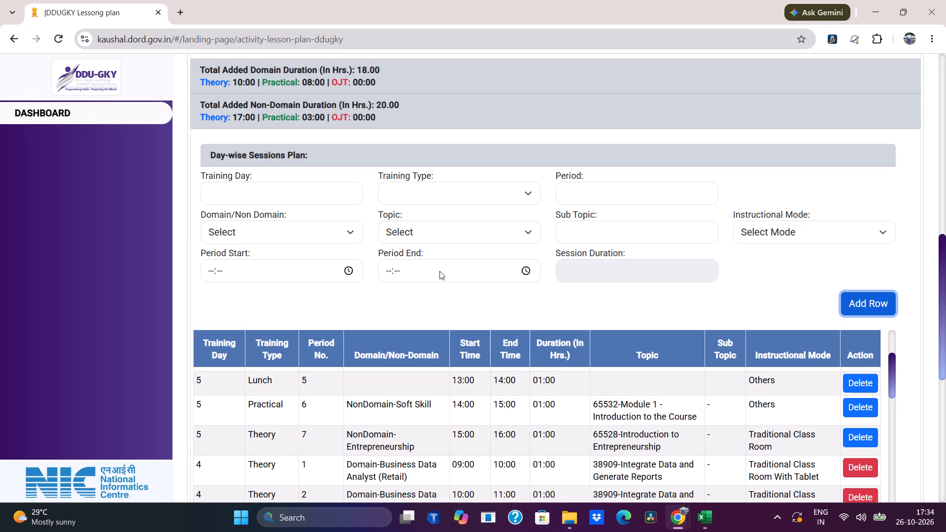
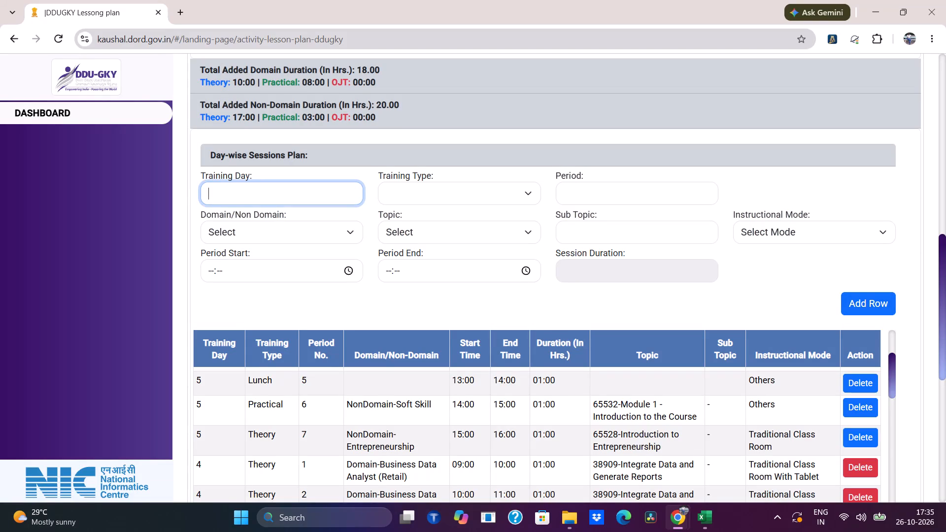
Begin a new session entry with training day 5, training type Practical and period 8.
{"action": "key", "text": "5"}
{"action": "scroll", "coordinate": [422, 462], "scroll_direction": "down", "scroll_amount": 2}
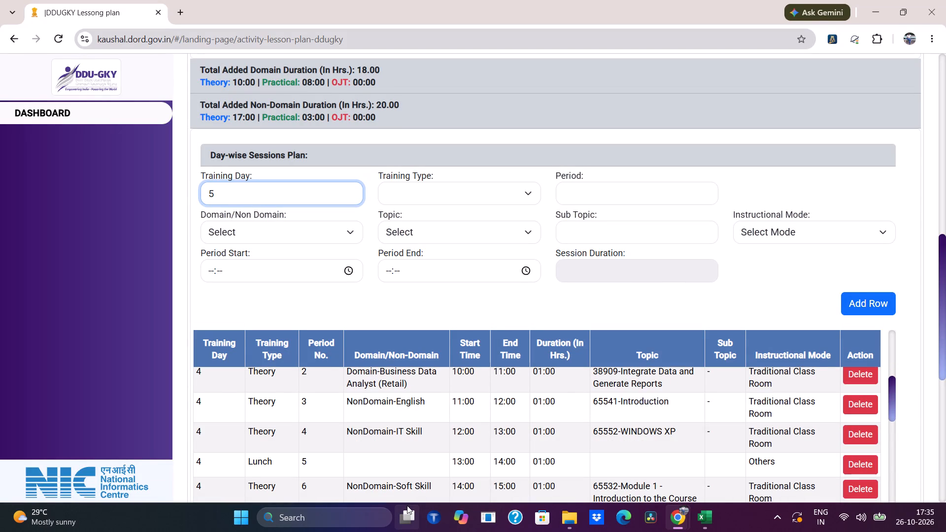
{"action": "left_click", "coordinate": [457, 197]}
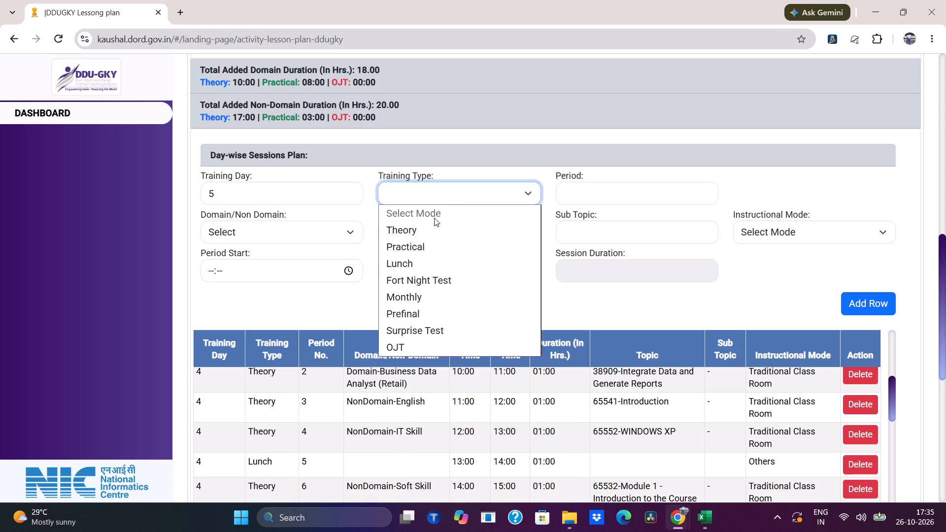
{"action": "left_click", "coordinate": [430, 260]}
{"action": "left_click_drag", "start_coordinate": [430, 260], "coordinate": [433, 255]}
{"action": "left_click", "coordinate": [452, 191]}
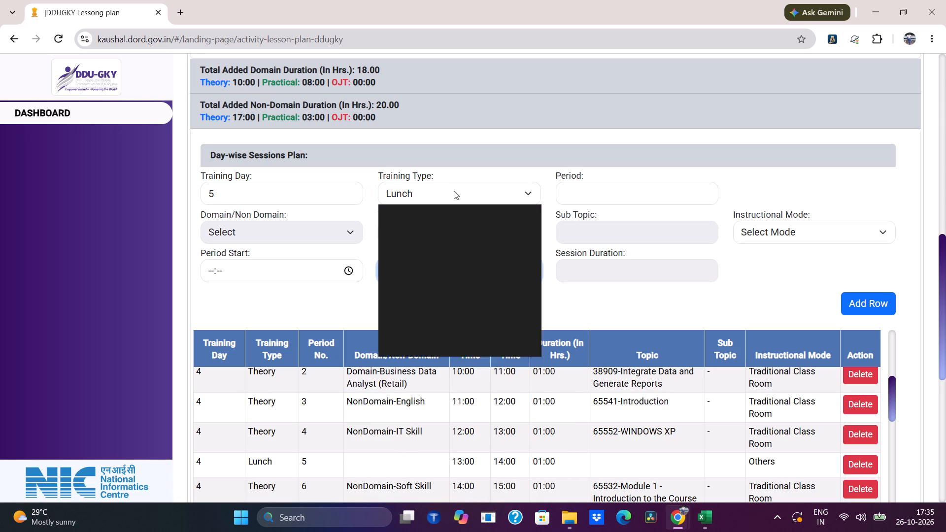
{"action": "left_click", "coordinate": [429, 241]}
{"action": "left_click", "coordinate": [567, 190]}
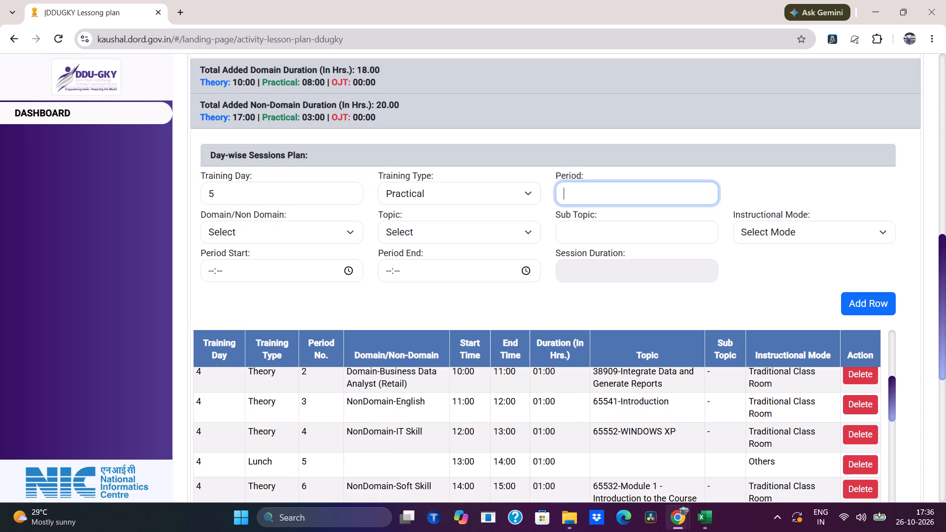
{"action": "key", "text": "6"}
{"action": "key", "text": "BackSpace"}
{"action": "key", "text": "8"}
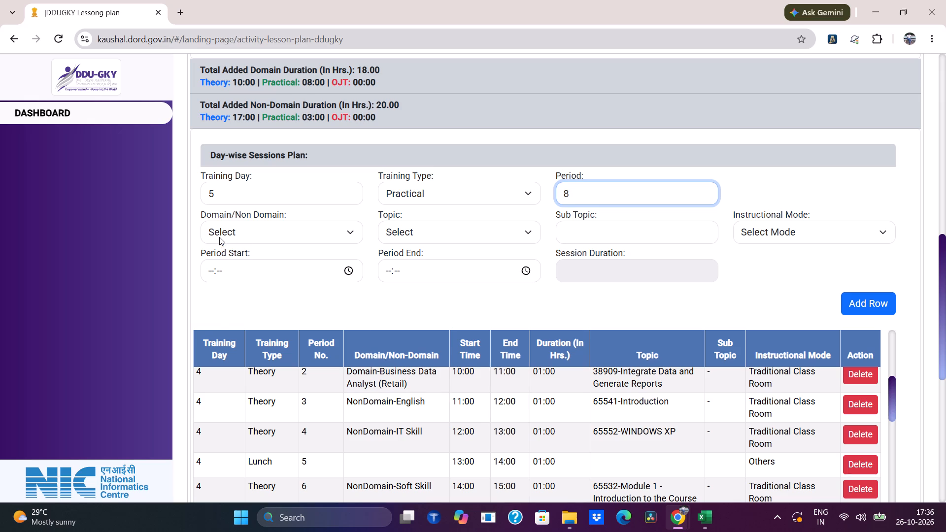
Set the period 8 entry to Business Data Analyst (Retail), topic Integrate Data and Generate Reports, sub topic "-" and instructional mode Traditional Class Room.
{"action": "left_click", "coordinate": [219, 237]}
{"action": "left_click", "coordinate": [246, 267]}
{"action": "left_click", "coordinate": [395, 229]}
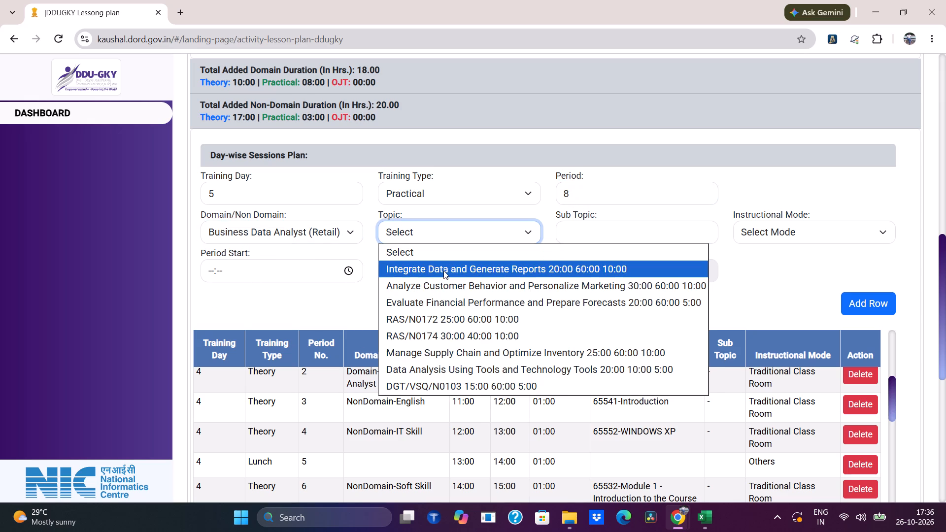
{"action": "left_click", "coordinate": [443, 270]}
{"action": "left_click", "coordinate": [669, 227]}
{"action": "key", "text": "minus"}
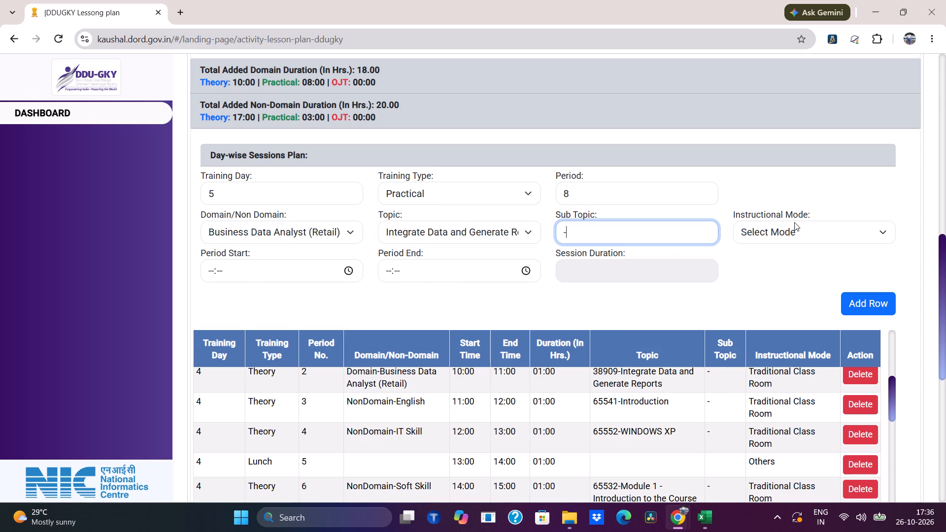
{"action": "left_click", "coordinate": [796, 222]}
{"action": "left_click", "coordinate": [772, 274]}
Set the period from 16:00 to 17:00 and add the day 5 period 8 session row.
{"action": "left_click", "coordinate": [270, 274]}
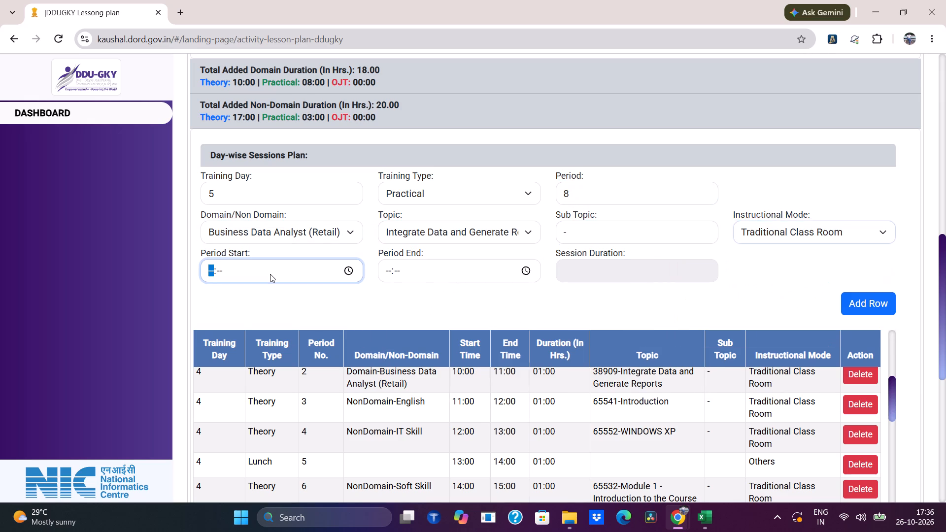
{"action": "type", "text": "10"}
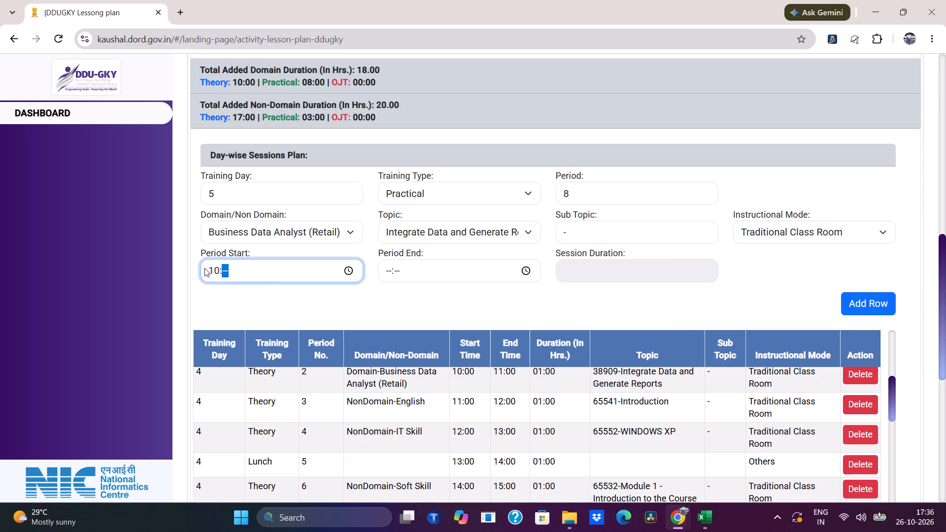
{"action": "left_click", "coordinate": [216, 272]}
{"action": "type", "text": "16"}
{"action": "key", "text": "period"}
{"action": "key", "text": "0"}
{"action": "key", "text": "Tab"}
{"action": "key", "text": "Tab"}
{"action": "type", "text": "170"}
{"action": "key", "text": "Tab"}
{"action": "key", "text": "Tab"}
{"action": "key", "text": "Tab"}
{"action": "key", "text": "Return"}
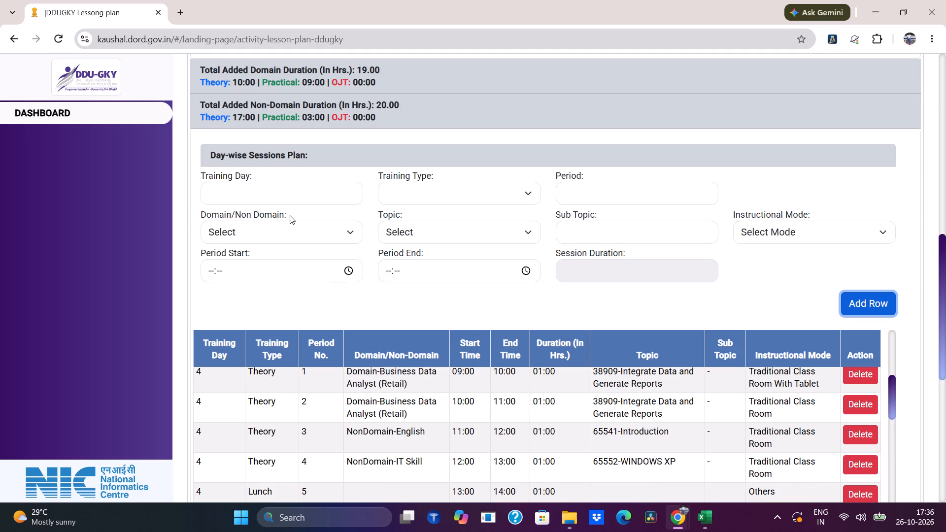
Begin a new session entry with training day 5, training type Practical and period 9.
{"action": "left_click", "coordinate": [303, 188]}
{"action": "key", "text": "5"}
{"action": "left_click", "coordinate": [458, 196]}
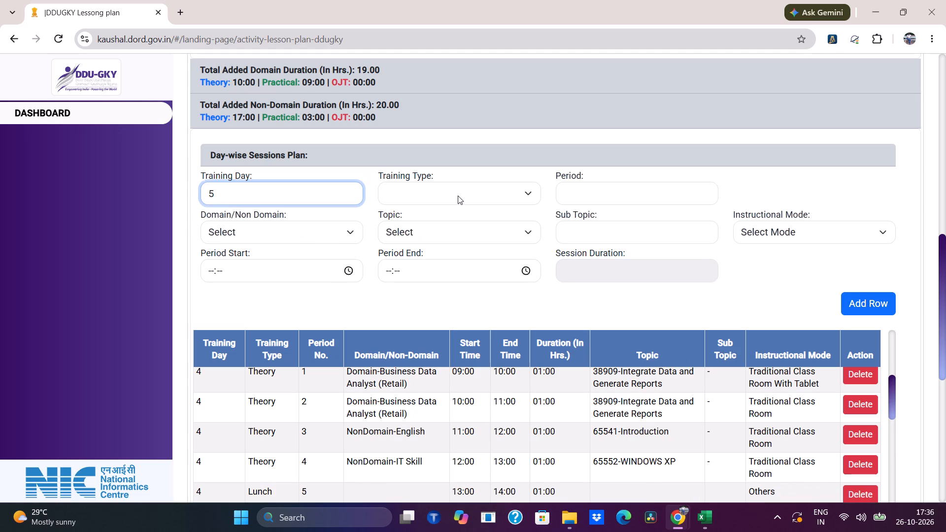
{"action": "left_click", "coordinate": [434, 239]}
{"action": "left_click", "coordinate": [632, 195]}
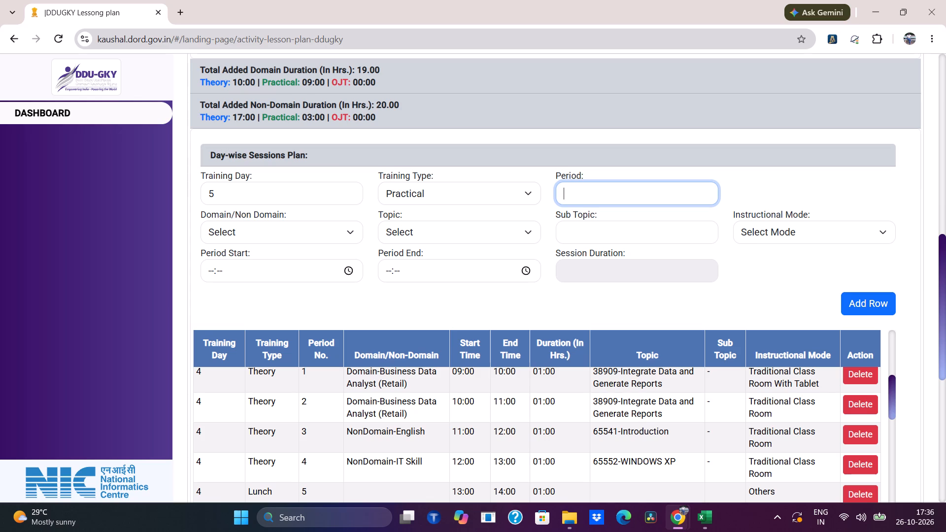
{"action": "key", "text": "9"}
Set the period 9 entry to Business Data Analyst (Retail), topic Integrate Data and Generate Reports, sub topic "-" and instructional mode Others.
{"action": "key", "text": "Tab"}
{"action": "key", "text": "Down"}
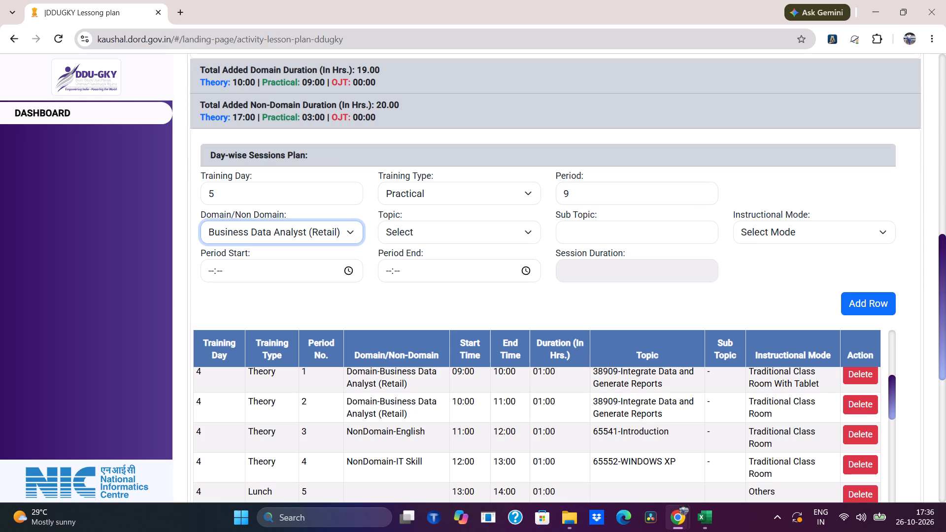
{"action": "key", "text": "Tab"}
{"action": "key", "text": "Down"}
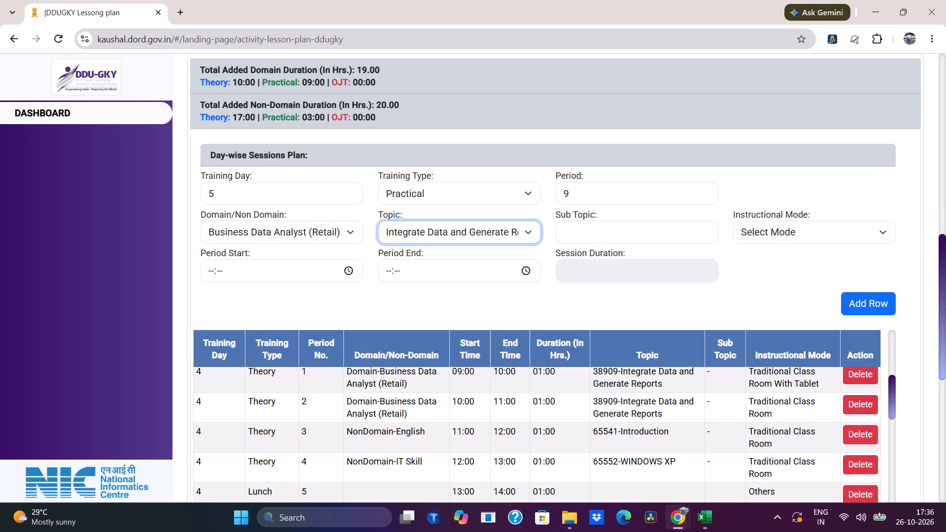
{"action": "left_click", "coordinate": [414, 219]}
{"action": "left_click", "coordinate": [429, 238]}
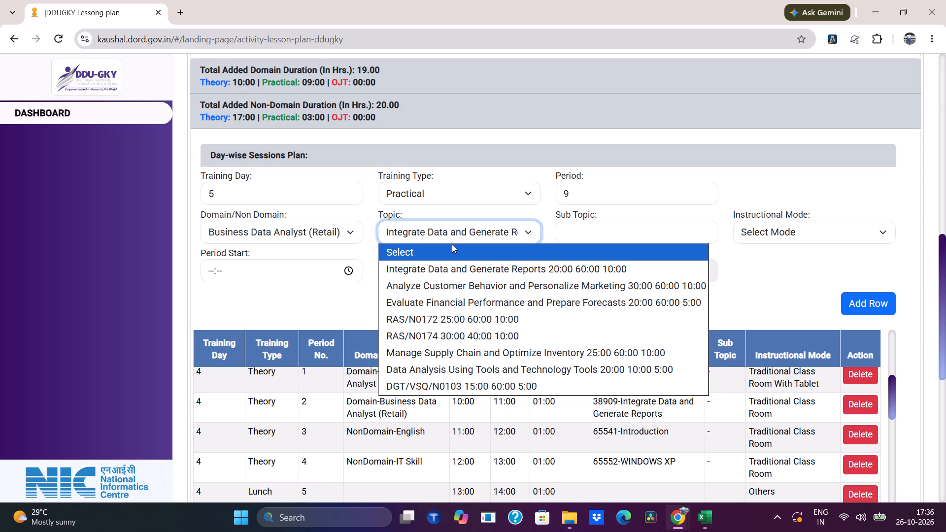
{"action": "left_click", "coordinate": [480, 266]}
{"action": "left_click", "coordinate": [580, 218]}
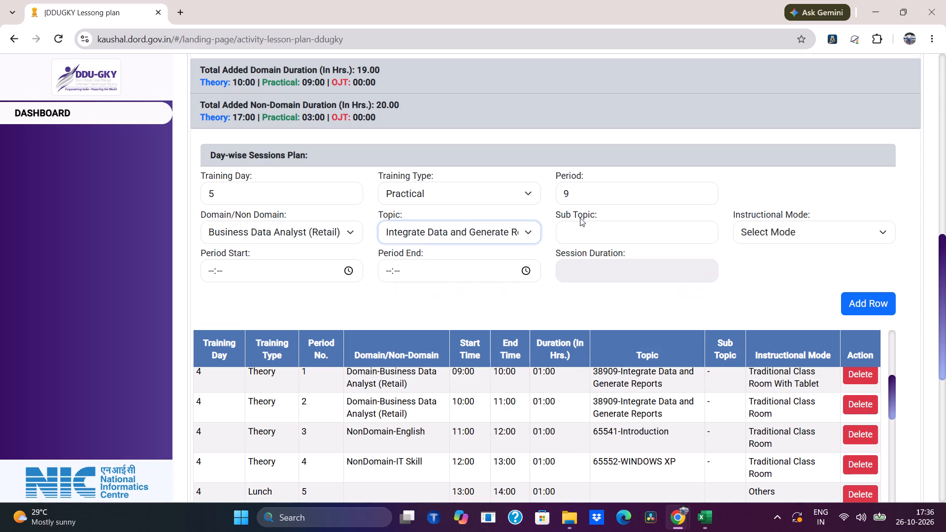
{"action": "left_click", "coordinate": [580, 244]}
{"action": "left_click", "coordinate": [577, 235]}
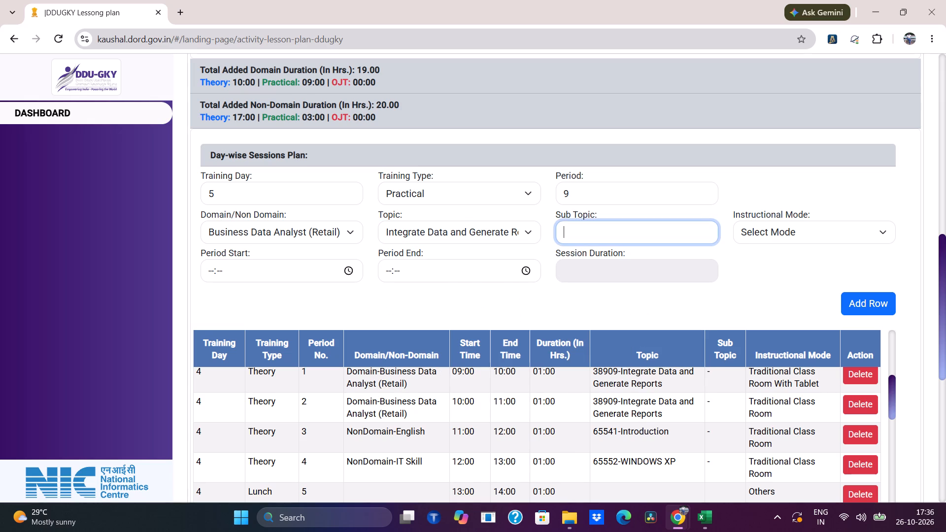
{"action": "key", "text": "minus"}
{"action": "key", "text": "Tab"}
{"action": "key", "text": "Down"}
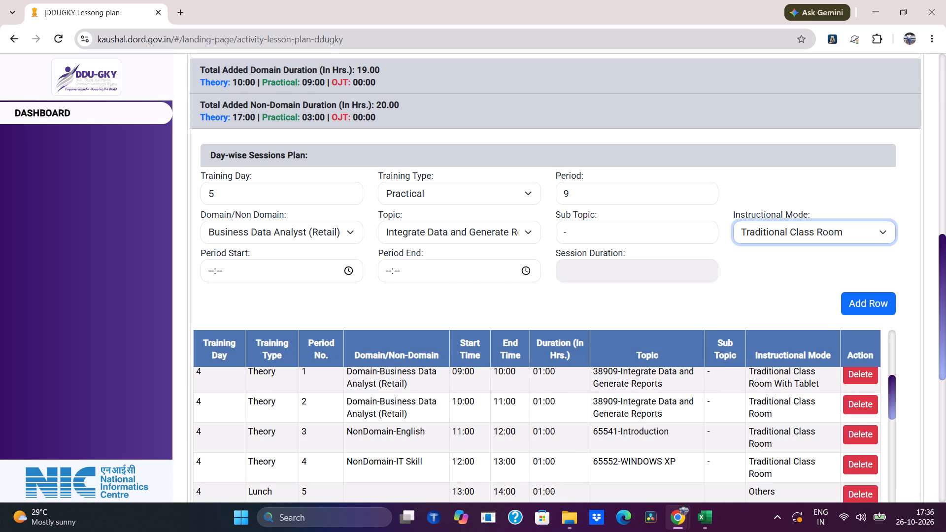
{"action": "key", "text": "Down"}
{"action": "key", "text": "Down"}
{"action": "key", "text": "Down"}
{"action": "key", "text": "Down"}
{"action": "key", "text": "Down"}
{"action": "key", "text": "Down"}
{"action": "key", "text": "Down"}
{"action": "key", "text": "Down"}
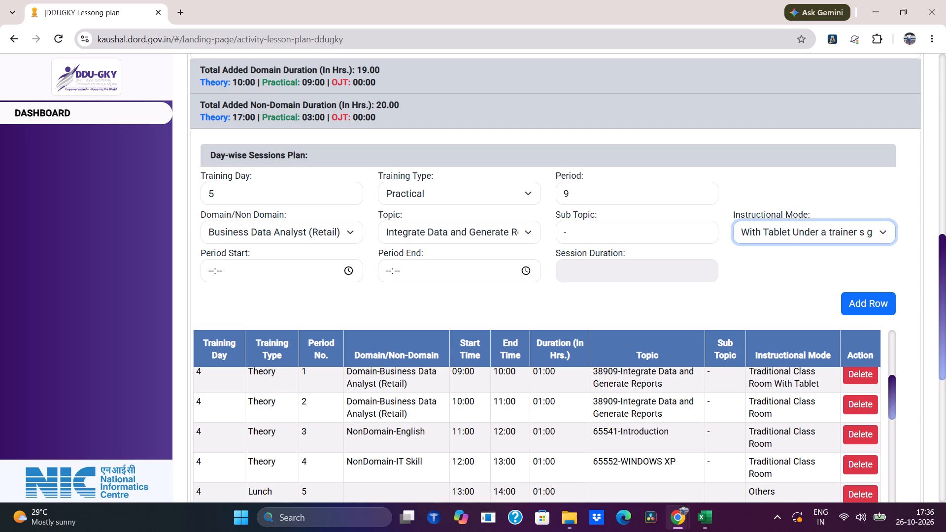
Set the period from 17:00 to 18:00 and add the day 5 period 9 session row.
{"action": "key", "text": "Tab"}
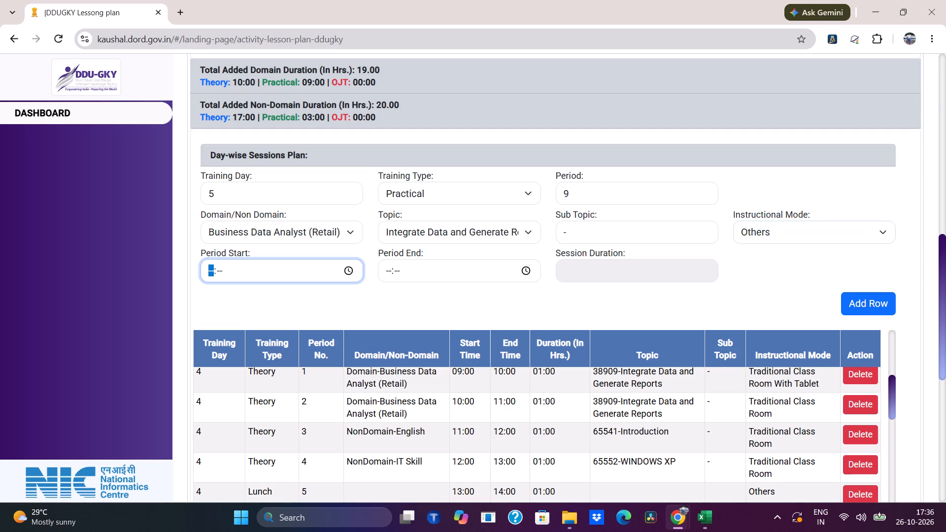
{"action": "key", "text": "1"}
{"action": "type", "text": "70"}
{"action": "key", "text": "Tab"}
{"action": "key", "text": "Tab"}
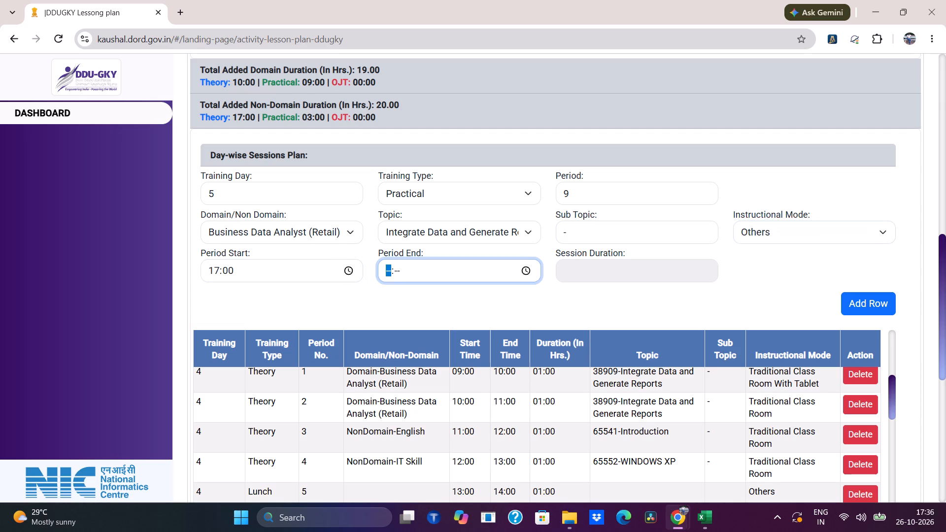
{"action": "type", "text": "180"}
{"action": "key", "text": "Tab"}
{"action": "key", "text": "Tab"}
{"action": "key", "text": "Tab"}
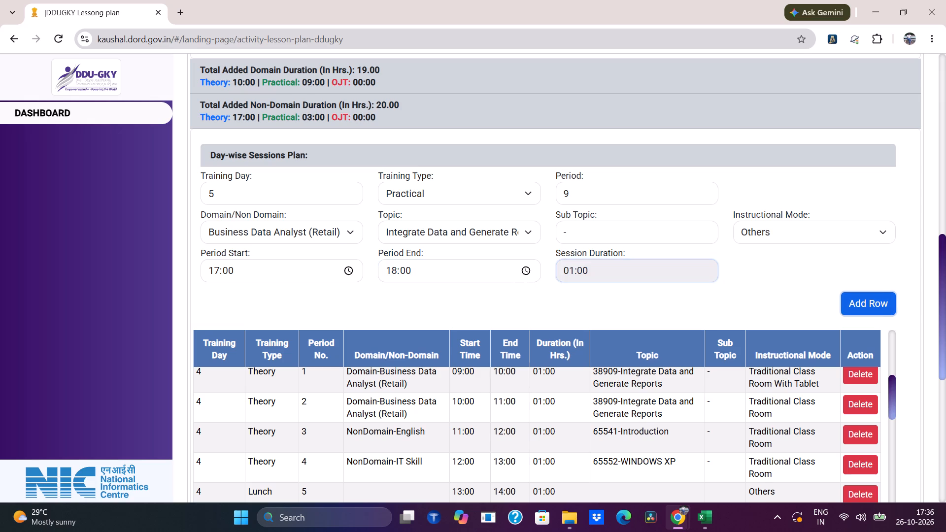
{"action": "key", "text": "Return"}
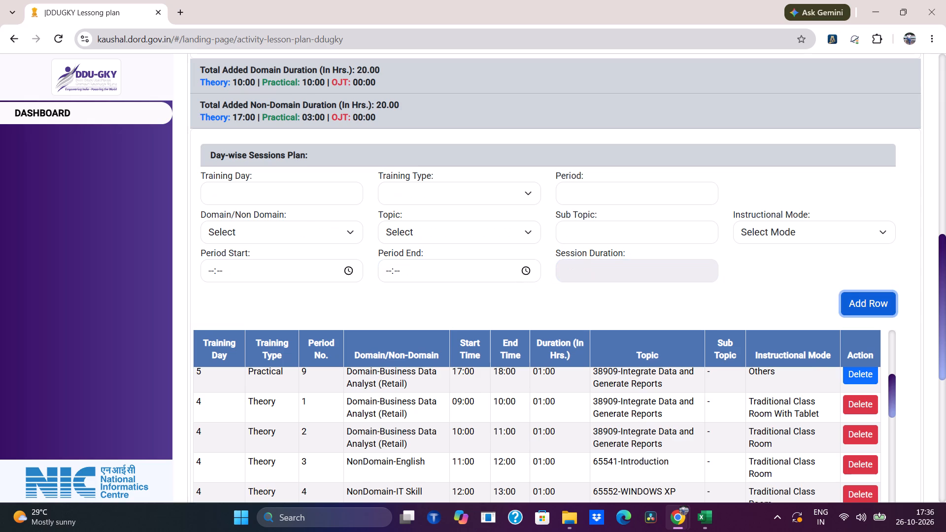
Save the activity-cum-lesson plan with the added day 5 sessions, without final submission.
{"action": "scroll", "coordinate": [490, 447], "scroll_direction": "up", "scroll_amount": 11}
{"action": "scroll", "coordinate": [514, 371], "scroll_direction": "down", "scroll_amount": 3}
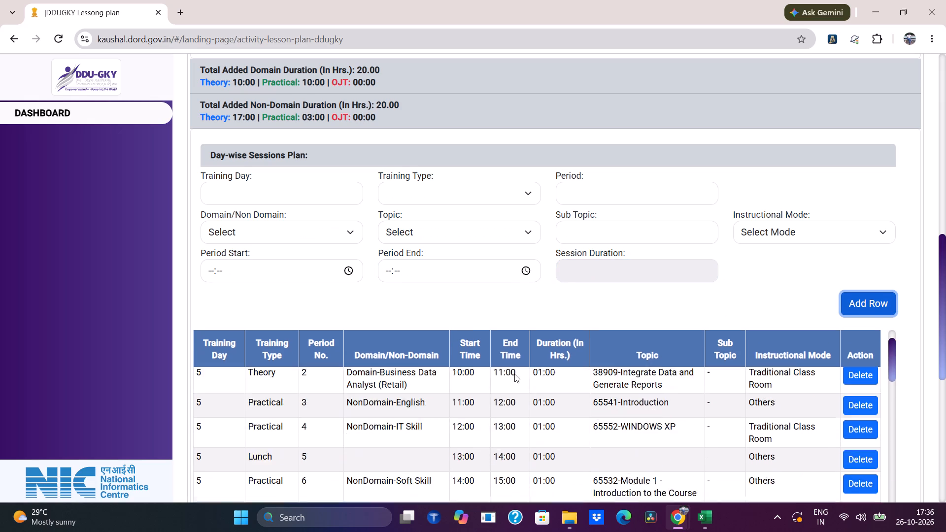
{"action": "scroll", "coordinate": [467, 312], "scroll_direction": "down", "scroll_amount": 6}
{"action": "left_click", "coordinate": [495, 242]}
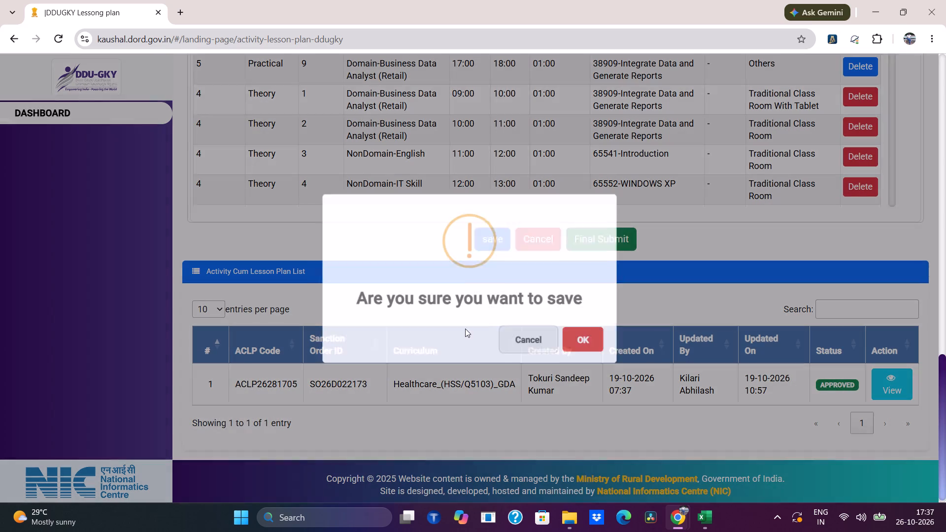
{"action": "left_click", "coordinate": [581, 335]}
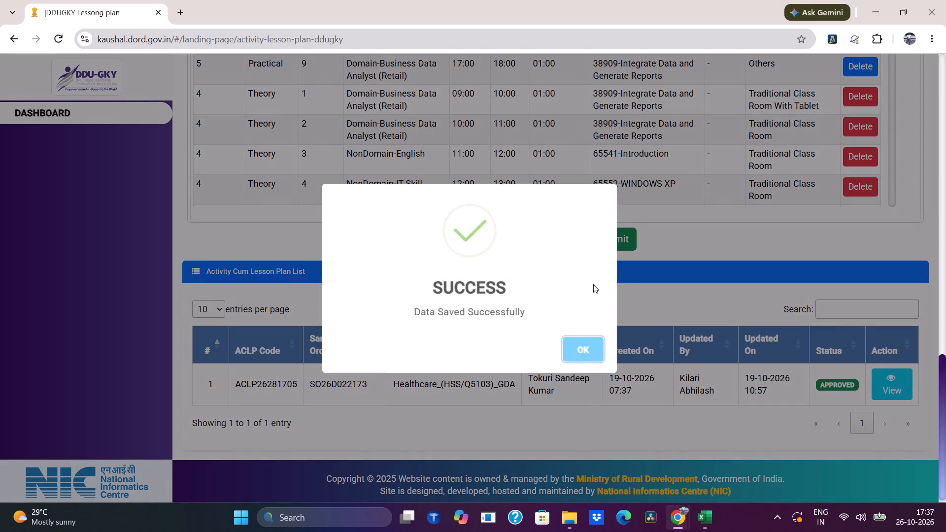
{"action": "left_click", "coordinate": [579, 346]}
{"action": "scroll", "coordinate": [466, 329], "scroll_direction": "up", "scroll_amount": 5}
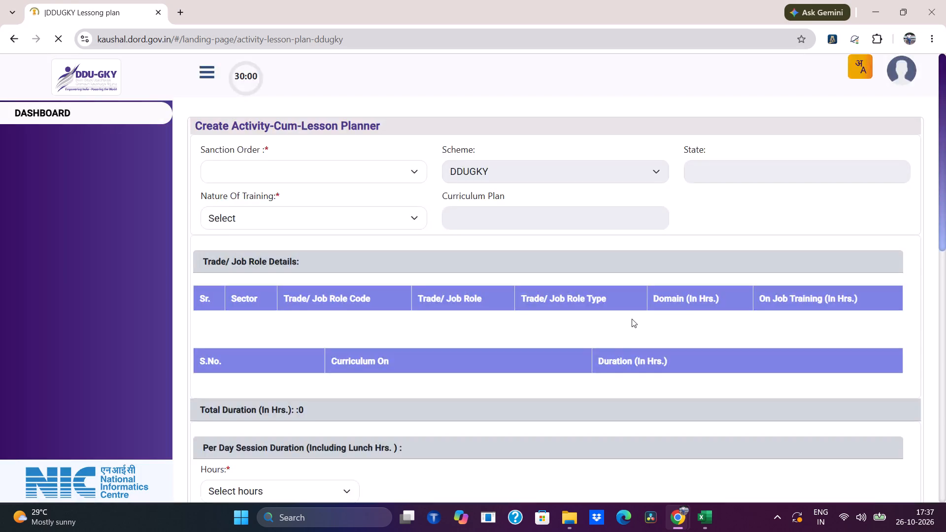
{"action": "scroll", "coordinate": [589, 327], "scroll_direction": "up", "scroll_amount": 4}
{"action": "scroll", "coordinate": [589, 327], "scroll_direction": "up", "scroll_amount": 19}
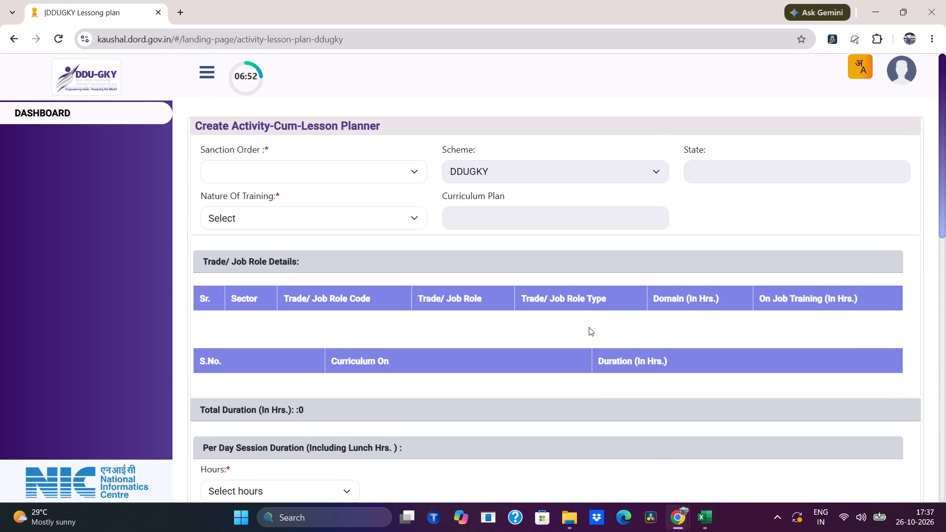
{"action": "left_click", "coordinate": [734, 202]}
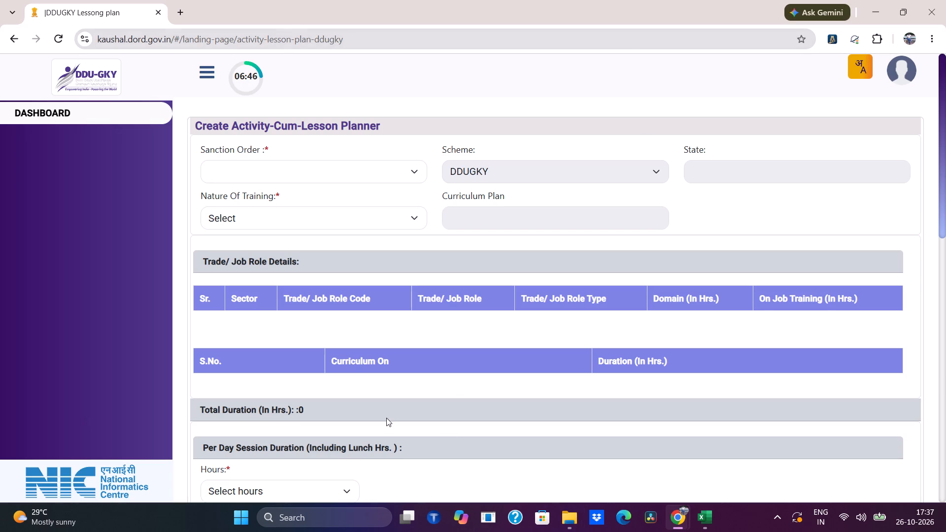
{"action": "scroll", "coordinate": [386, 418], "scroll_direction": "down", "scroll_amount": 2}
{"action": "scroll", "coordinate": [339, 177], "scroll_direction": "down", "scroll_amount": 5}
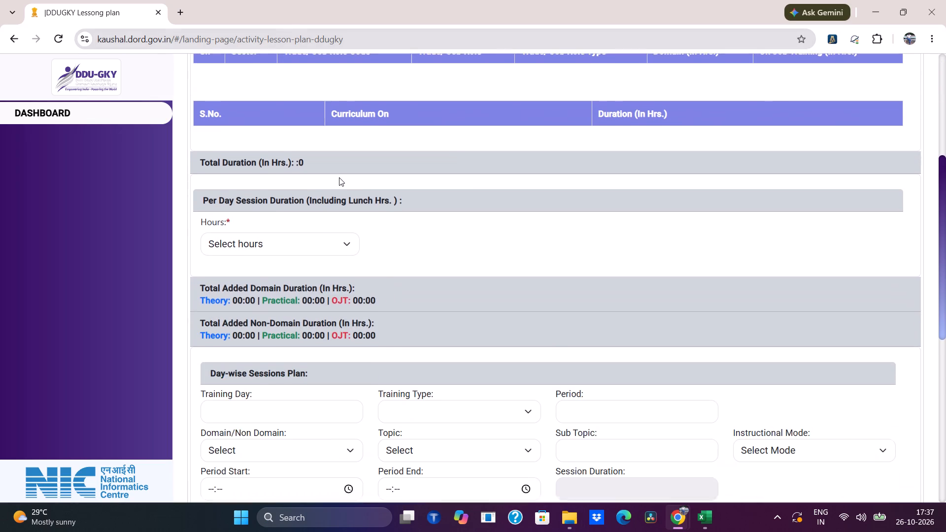
Look through the planner form and the Activity Cum Lesson Plan List after saving.
{"action": "scroll", "coordinate": [339, 177], "scroll_direction": "down", "scroll_amount": 1}
{"action": "scroll", "coordinate": [339, 177], "scroll_direction": "up", "scroll_amount": 2}
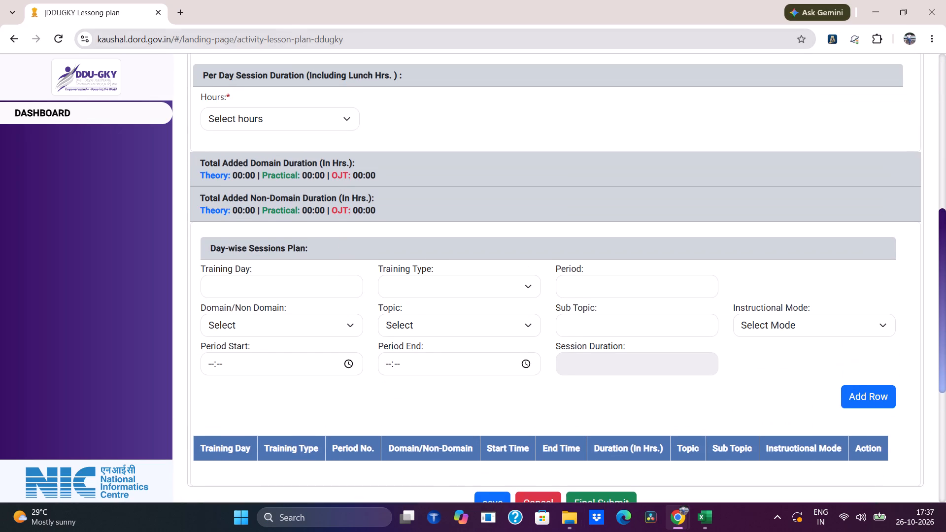
{"action": "scroll", "coordinate": [315, 192], "scroll_direction": "down", "scroll_amount": 13}
{"action": "scroll", "coordinate": [461, 248], "scroll_direction": "up", "scroll_amount": 9}
{"action": "scroll", "coordinate": [457, 247], "scroll_direction": "down", "scroll_amount": 5}
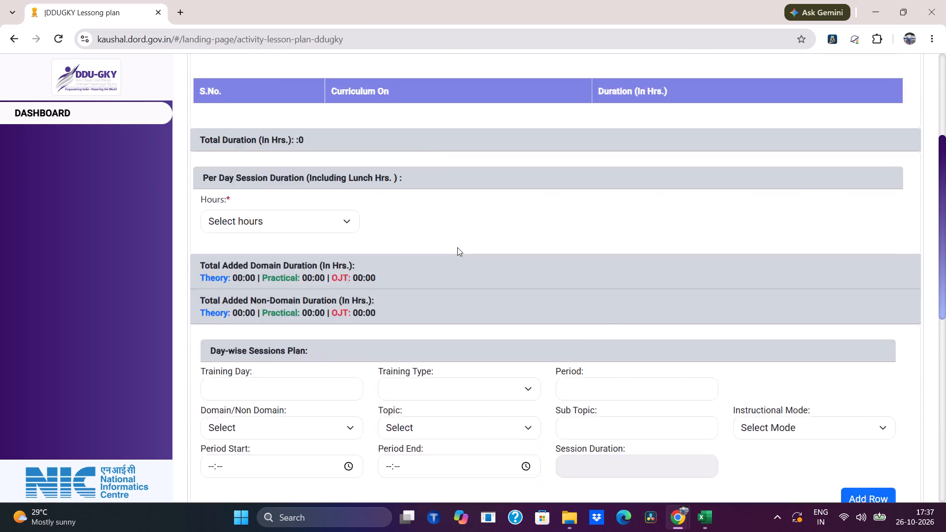
{"action": "scroll", "coordinate": [457, 247], "scroll_direction": "down", "scroll_amount": 6}
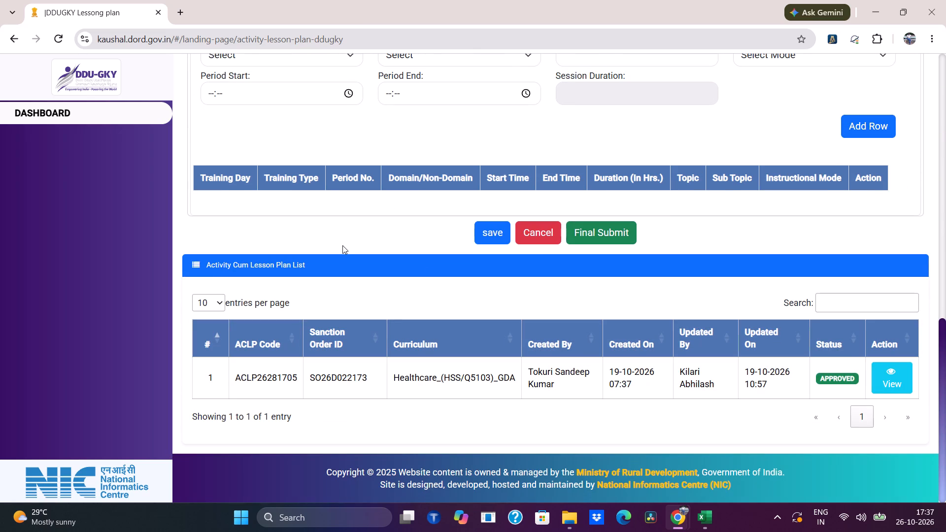
{"action": "scroll", "coordinate": [366, 265], "scroll_direction": "up", "scroll_amount": 4}
{"action": "scroll", "coordinate": [416, 205], "scroll_direction": "up", "scroll_amount": 10}
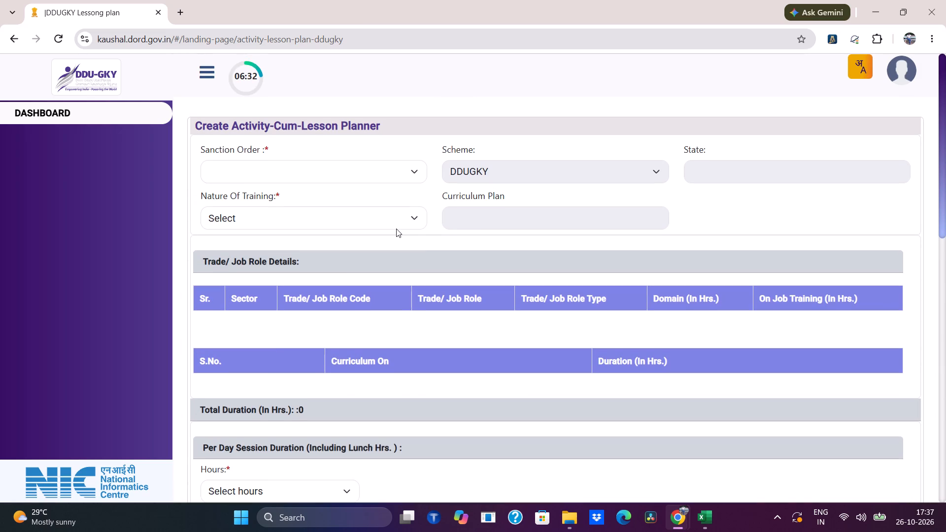
{"action": "left_click", "coordinate": [298, 172]}
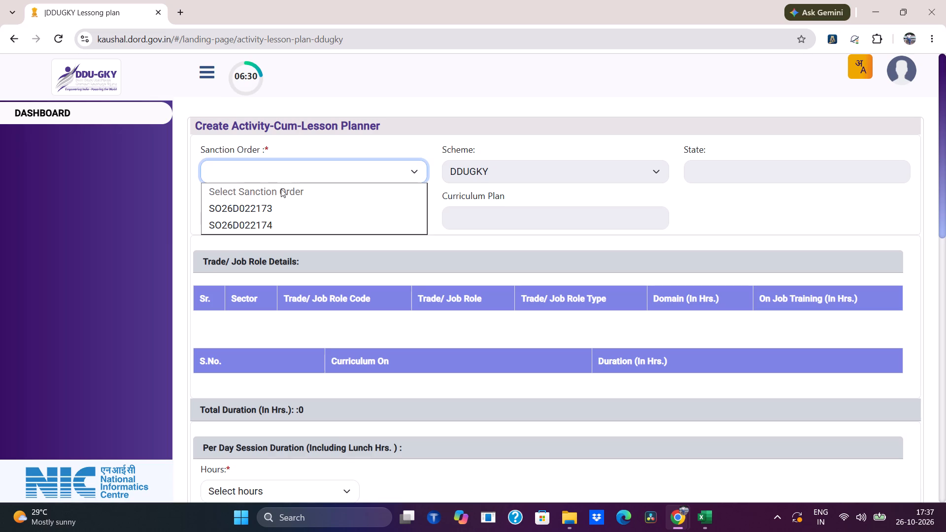
{"action": "left_click", "coordinate": [246, 199]}
{"action": "left_click", "coordinate": [270, 214]}
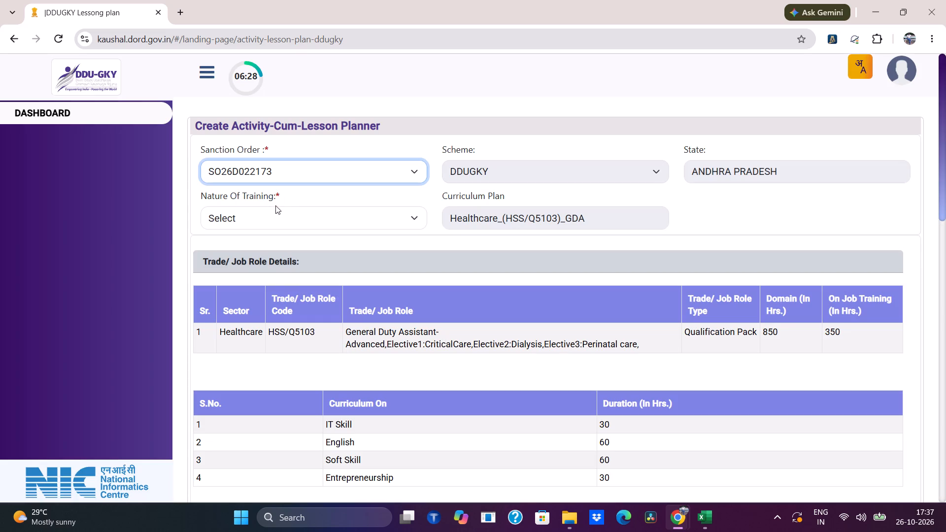
{"action": "left_click", "coordinate": [285, 174]}
{"action": "left_click", "coordinate": [277, 218]}
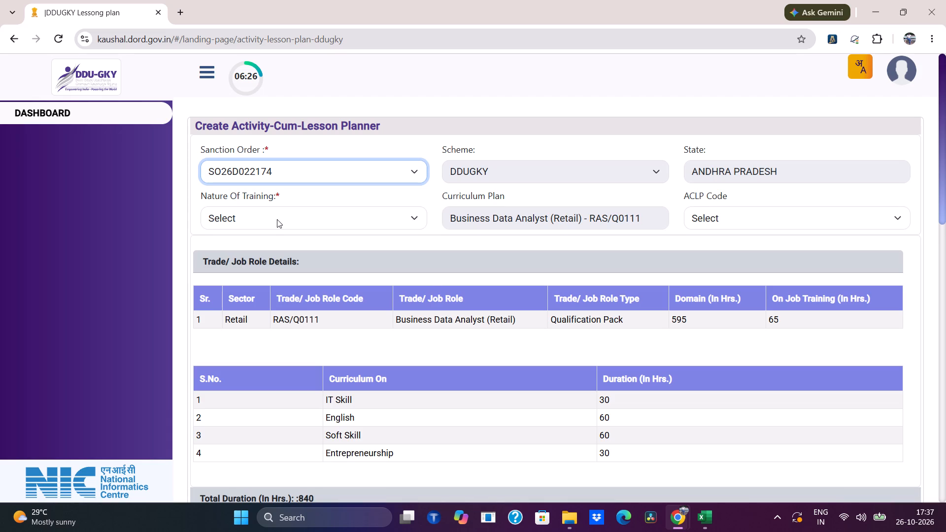
{"action": "left_click", "coordinate": [277, 217]}
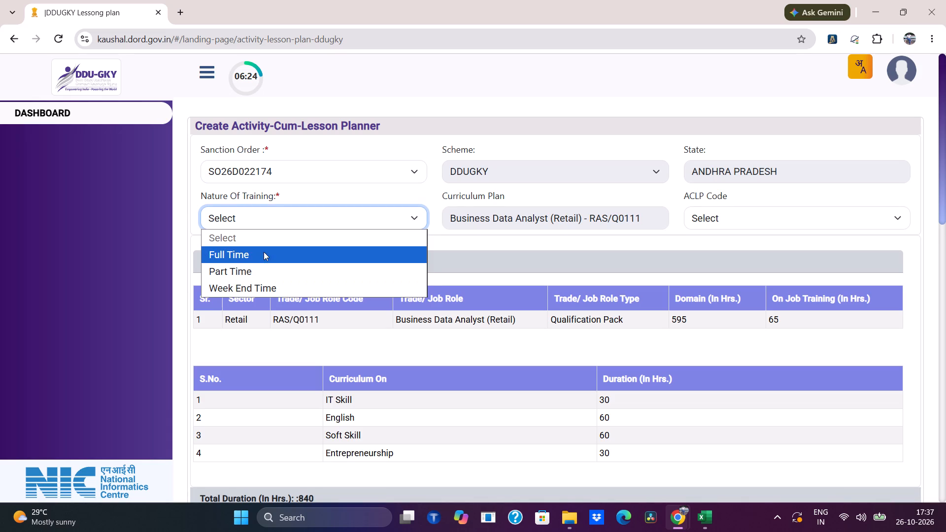
{"action": "left_click", "coordinate": [257, 246]}
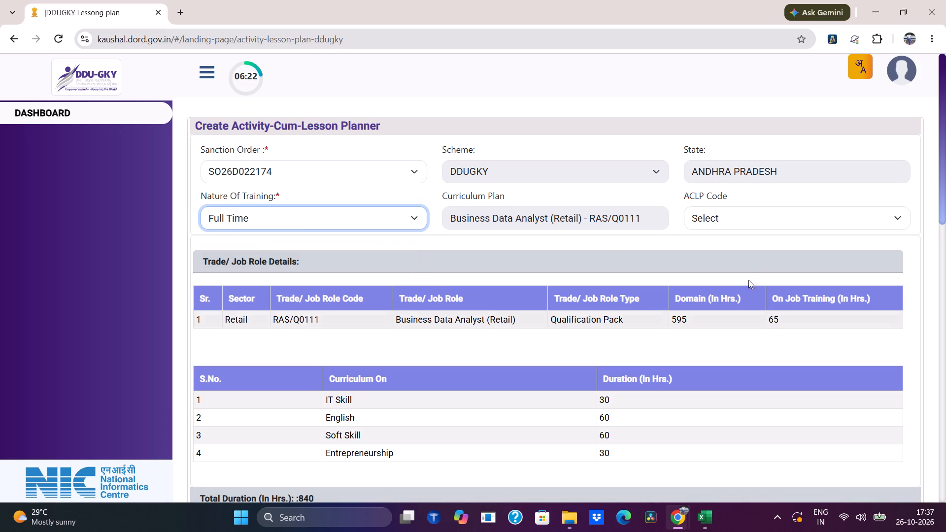
{"action": "left_click", "coordinate": [742, 216]}
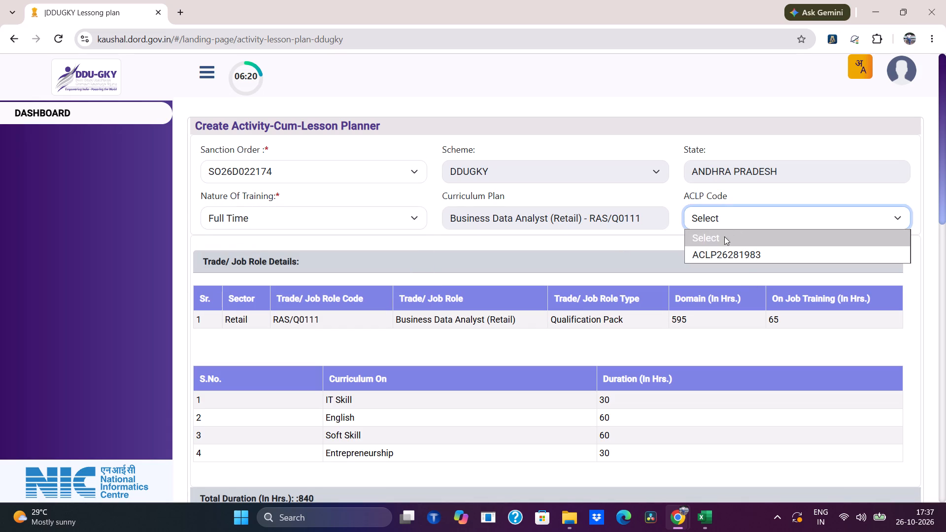
{"action": "left_click", "coordinate": [726, 255]}
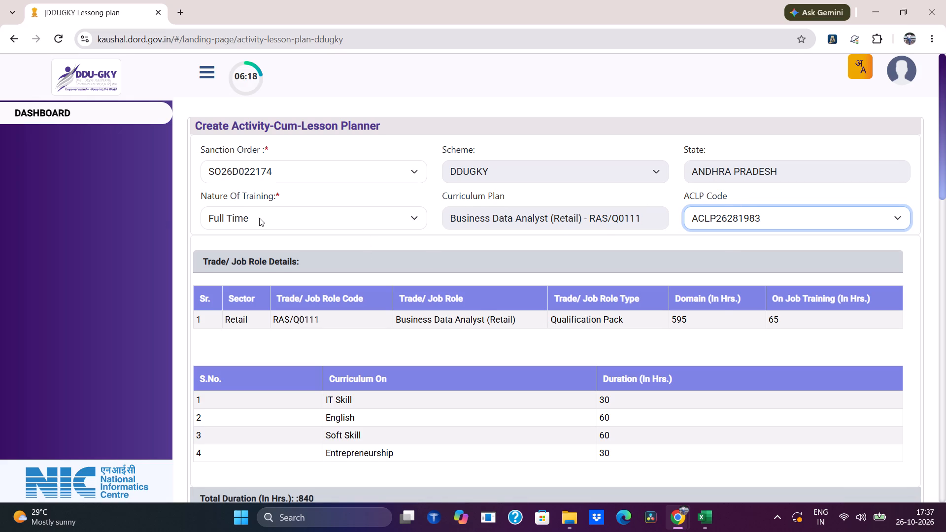
{"action": "scroll", "coordinate": [188, 226], "scroll_direction": "down", "scroll_amount": 1}
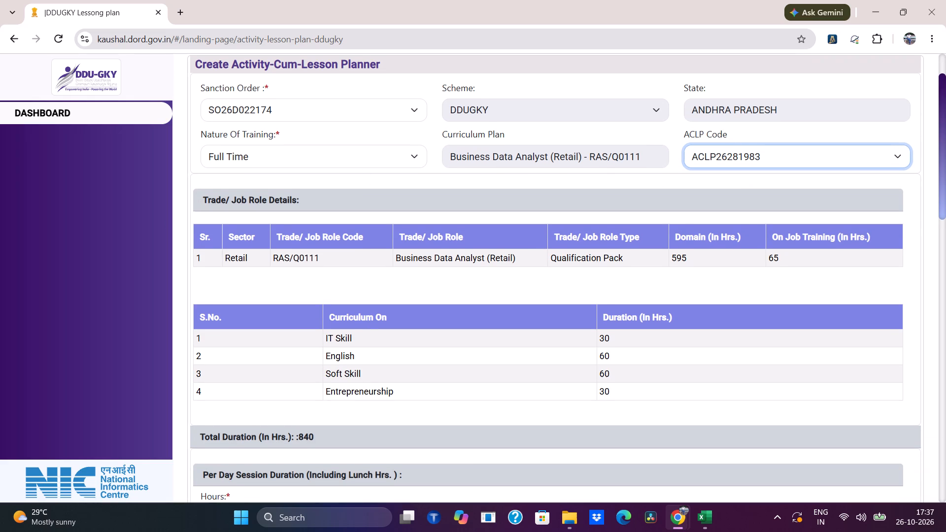